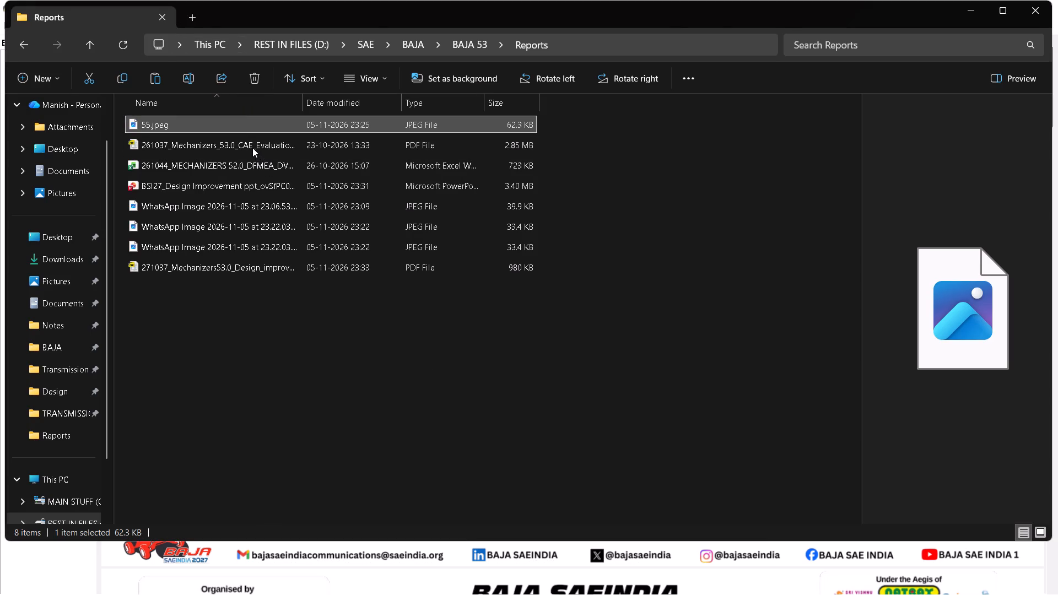
# Open the 261044_MECHANIZERS 52.0_DFMEA_DVP&R workbook from the Reports folder.
pyautogui.doubleClick(250, 164)
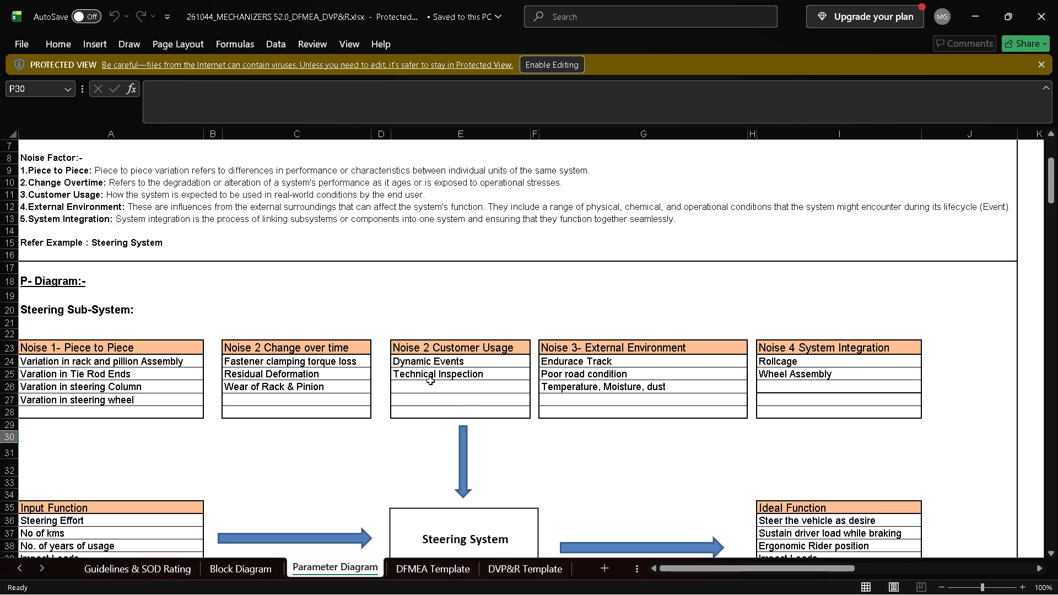
# Look through the workbook's guidelines, the subsystem block diagrams and the parameter diagrams.
pyautogui.click(136, 569)
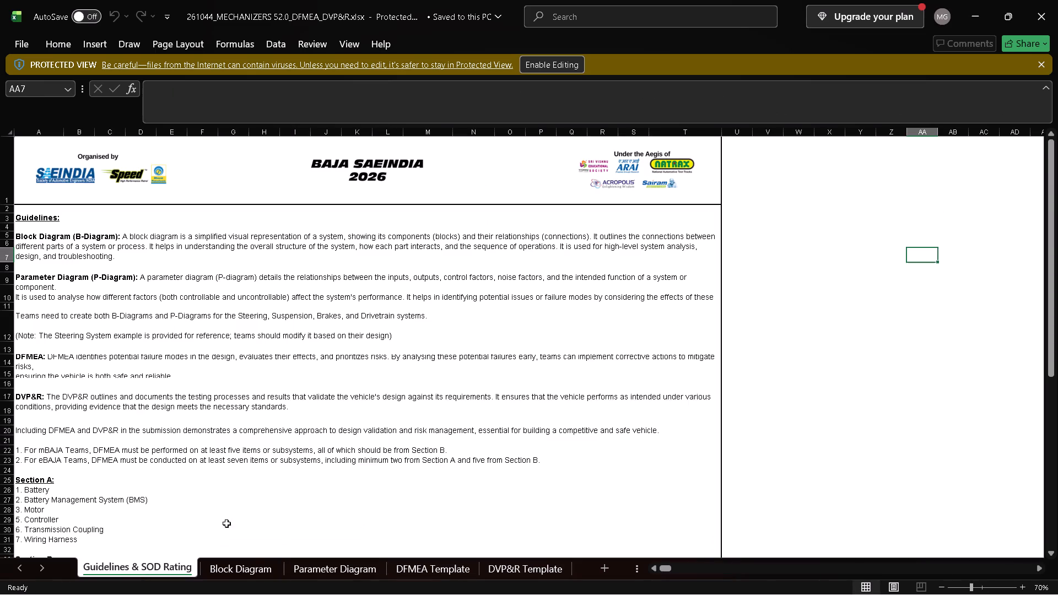
pyautogui.click(253, 562)
pyautogui.scroll(-2, 426, 375)
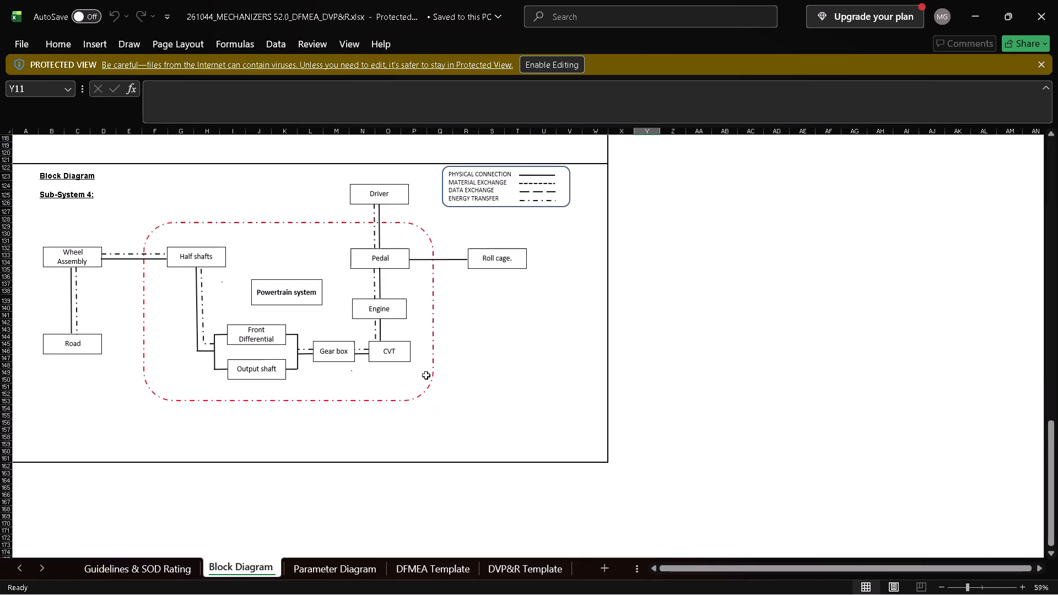
pyautogui.scroll(-20, 426, 375)
pyautogui.scroll(-4, 426, 375)
pyautogui.scroll(2, 433, 356)
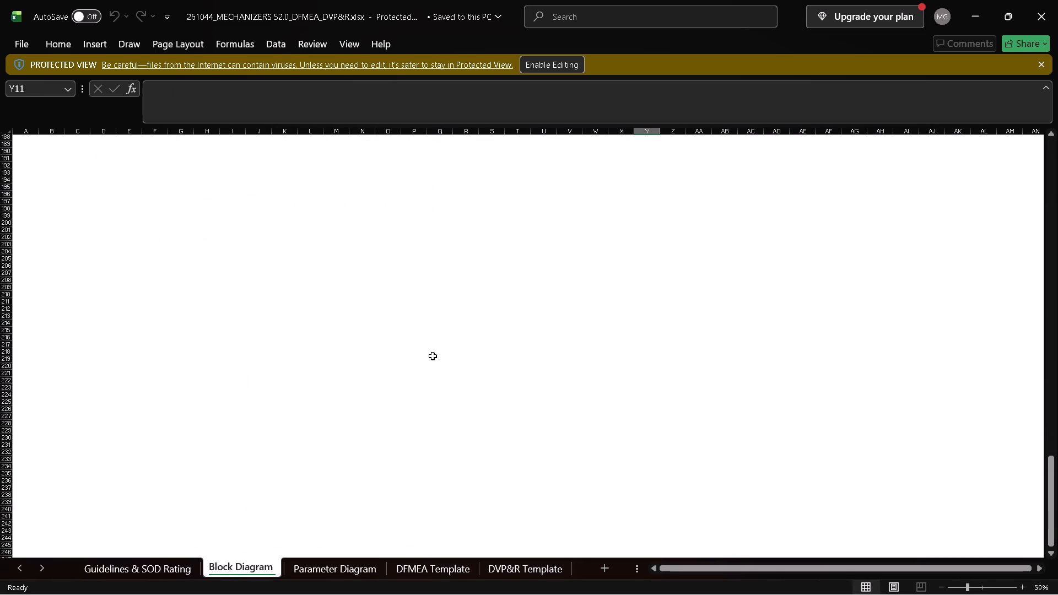
pyautogui.scroll(20, 433, 356)
pyautogui.scroll(15, 433, 356)
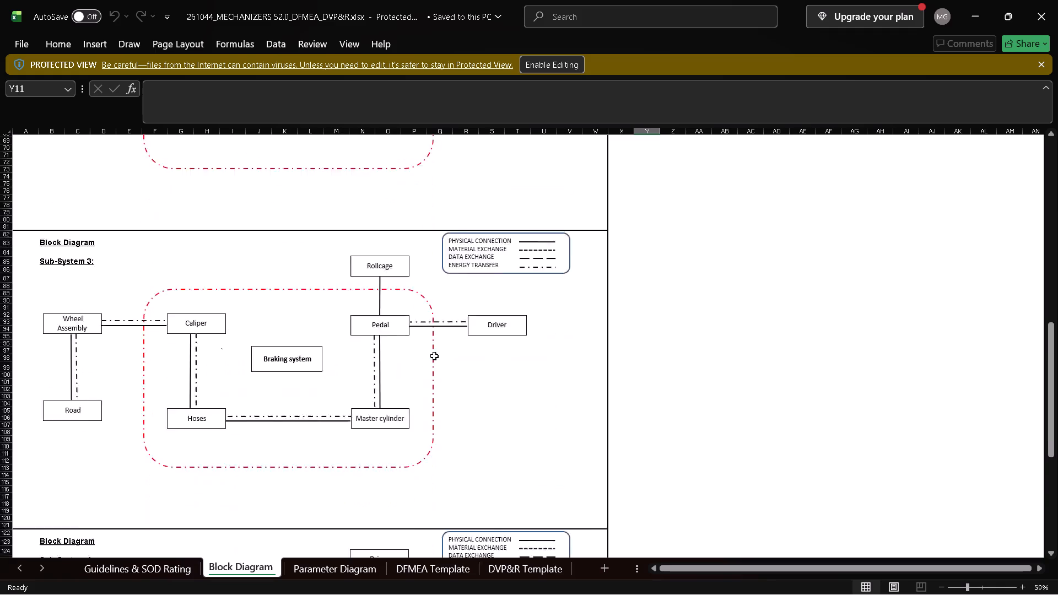
pyautogui.scroll(20, 434, 356)
pyautogui.scroll(15, 434, 356)
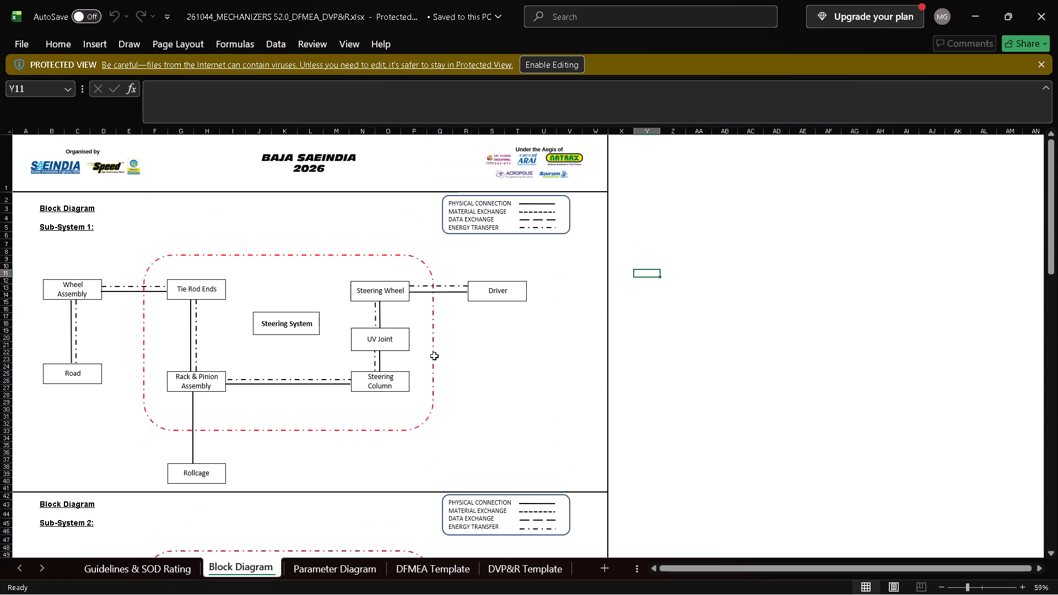
pyautogui.scroll(7, 434, 356)
pyautogui.click(379, 566)
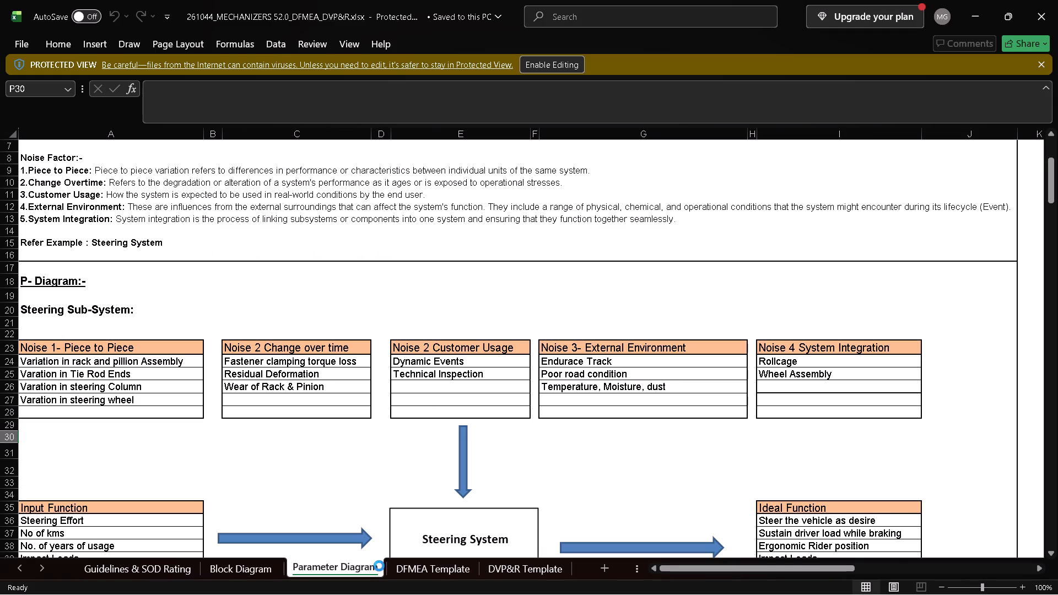
pyautogui.scroll(5, 403, 369)
pyautogui.scroll(-9, 472, 215)
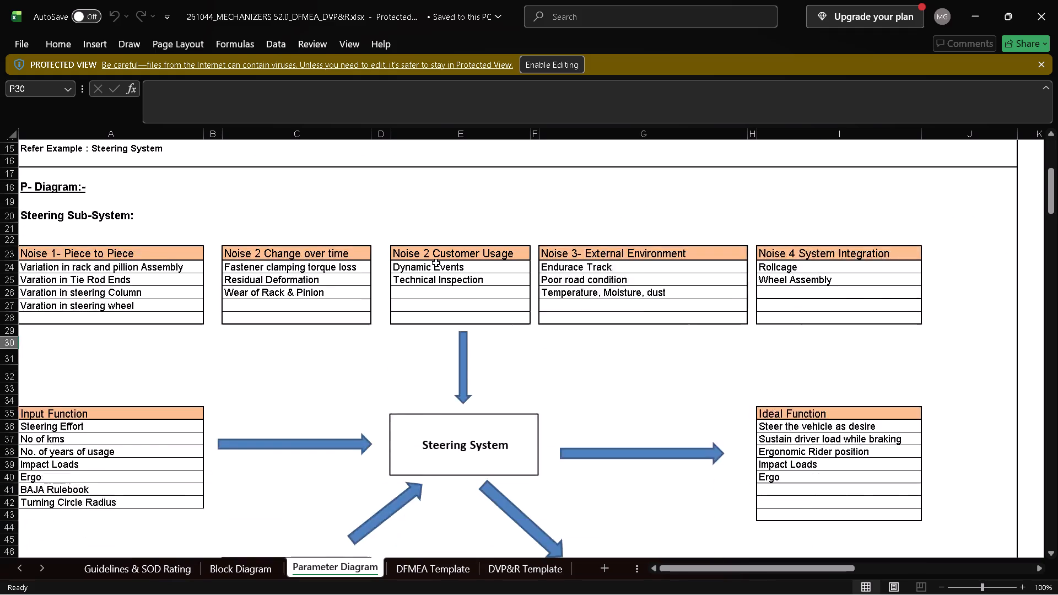
pyautogui.scroll(-20, 436, 263)
pyautogui.scroll(-4, 436, 263)
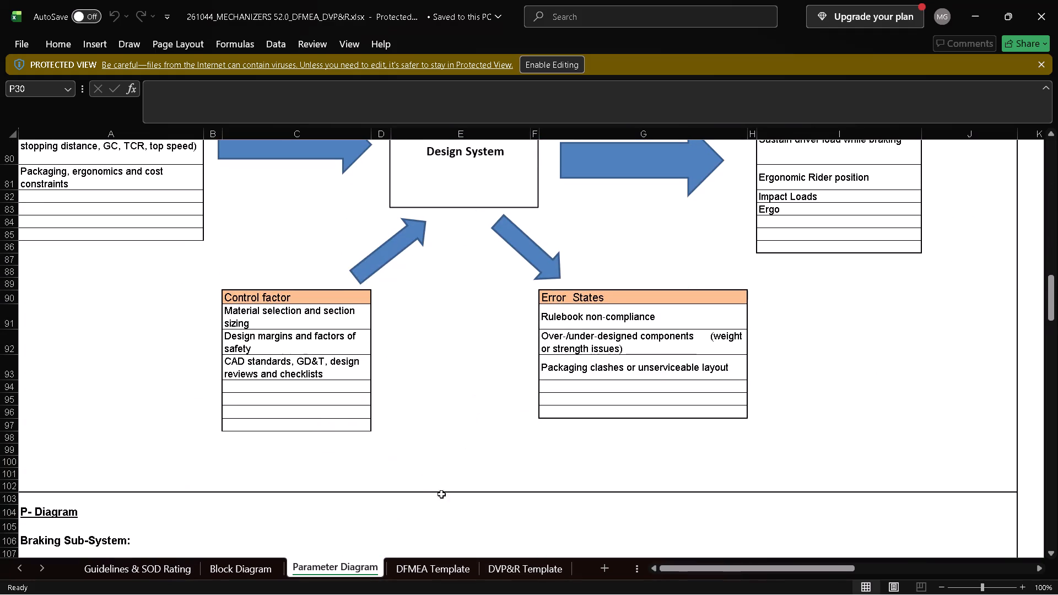
# Examine the DFMEA Template sheet's component entries from the frame to the drive shaft, and glance at the DVP&R Template sheet.
pyautogui.click(429, 570)
pyautogui.scroll(-9, 488, 378)
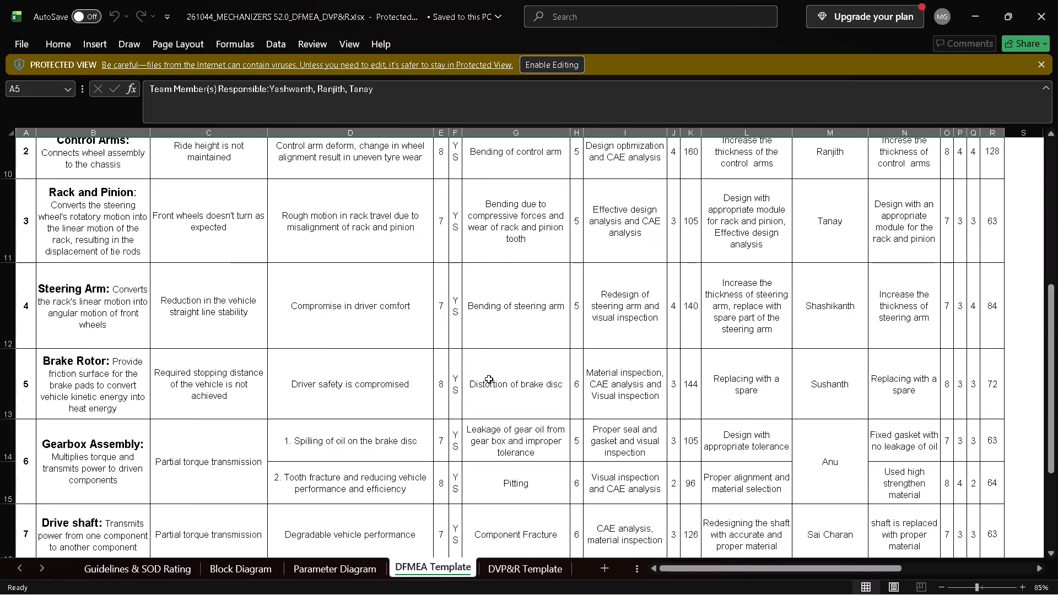
pyautogui.scroll(-14, 489, 379)
pyautogui.scroll(4, 490, 381)
pyautogui.scroll(-3, 490, 381)
pyautogui.scroll(9, 490, 381)
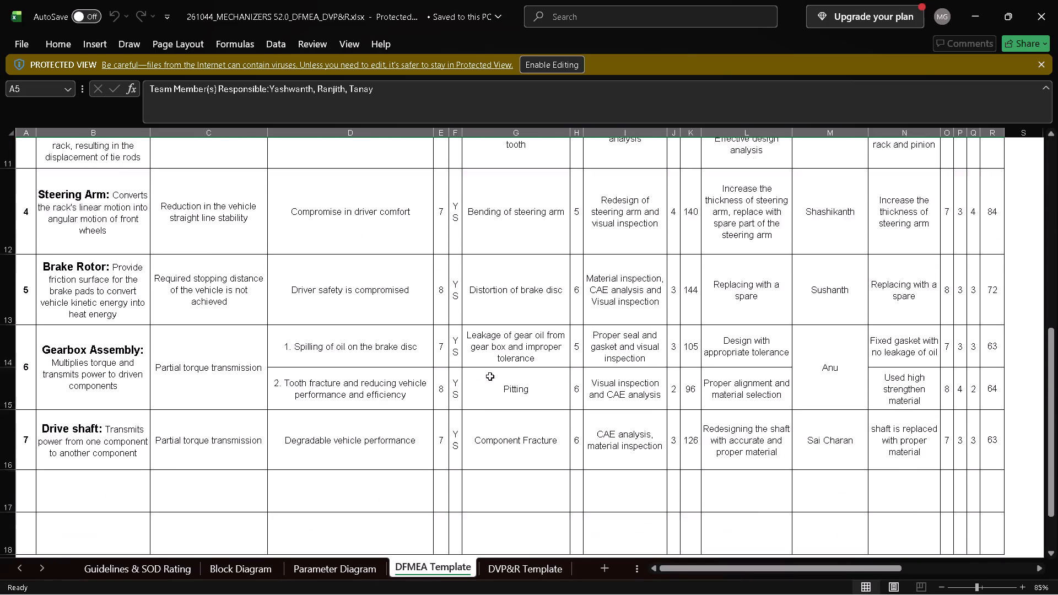
pyautogui.scroll(8, 490, 376)
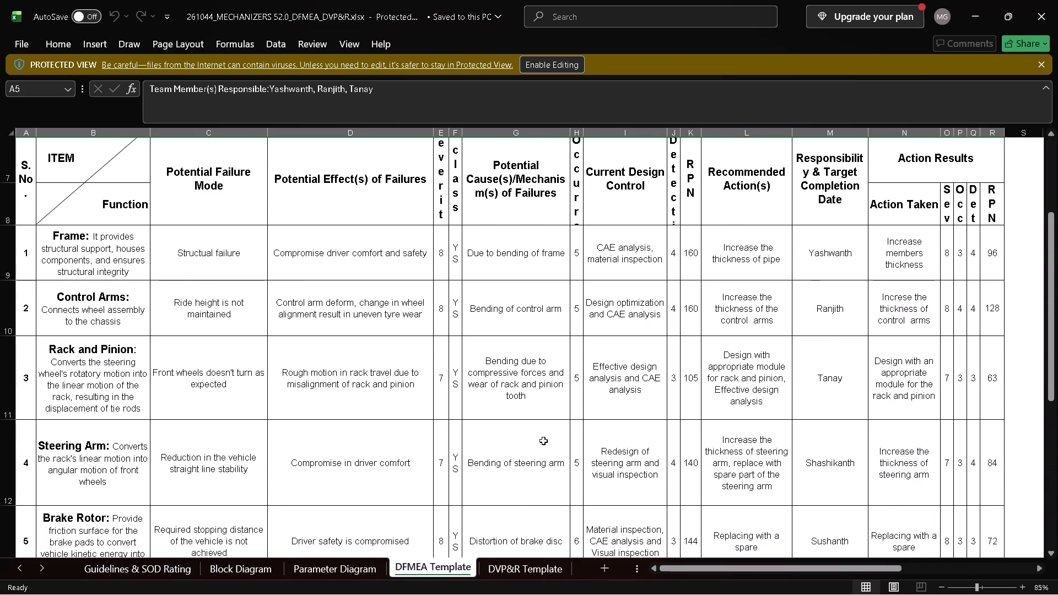
pyautogui.scroll(4, 490, 494)
pyautogui.scroll(-13, 498, 486)
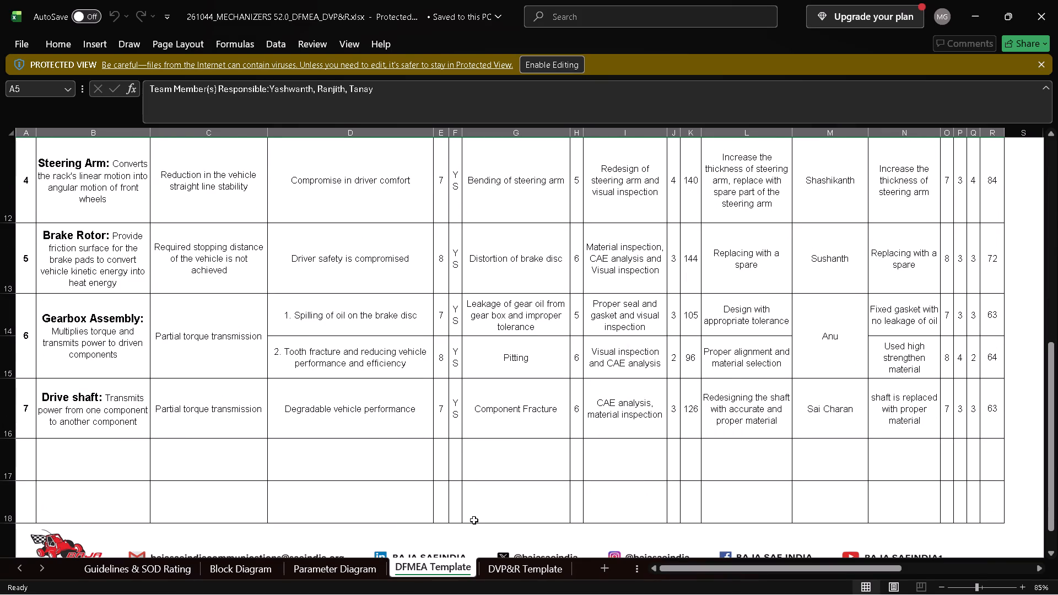
pyautogui.click(509, 566)
pyautogui.click(450, 560)
# Minimise the MECHANIZERS 52.0 workbook and close the Steering DFMEA&DVP revised workbook to return to the Reports folder.
pyautogui.click(973, 22)
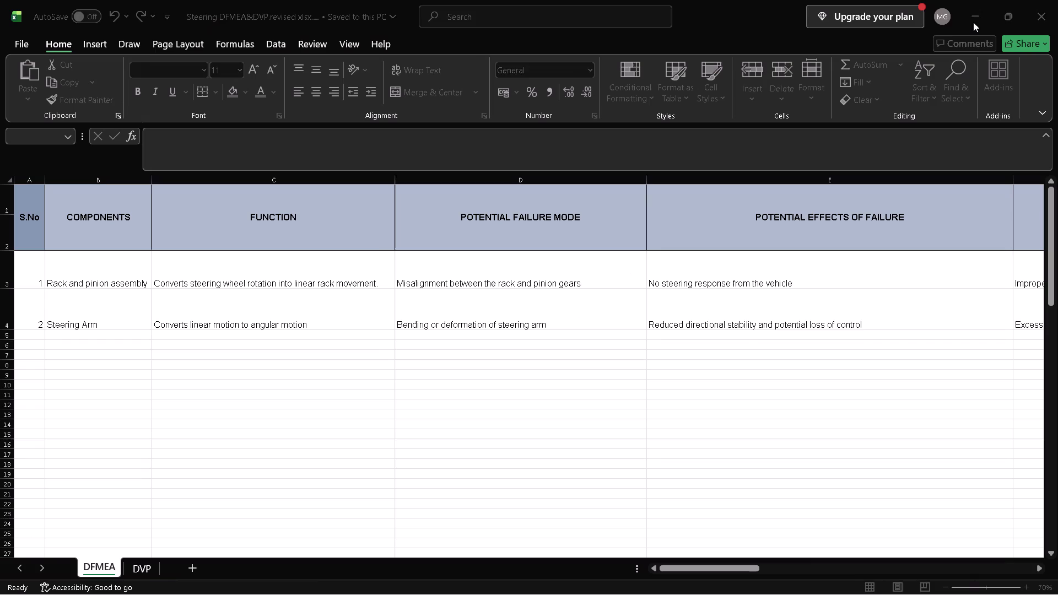
pyautogui.click(1031, 19)
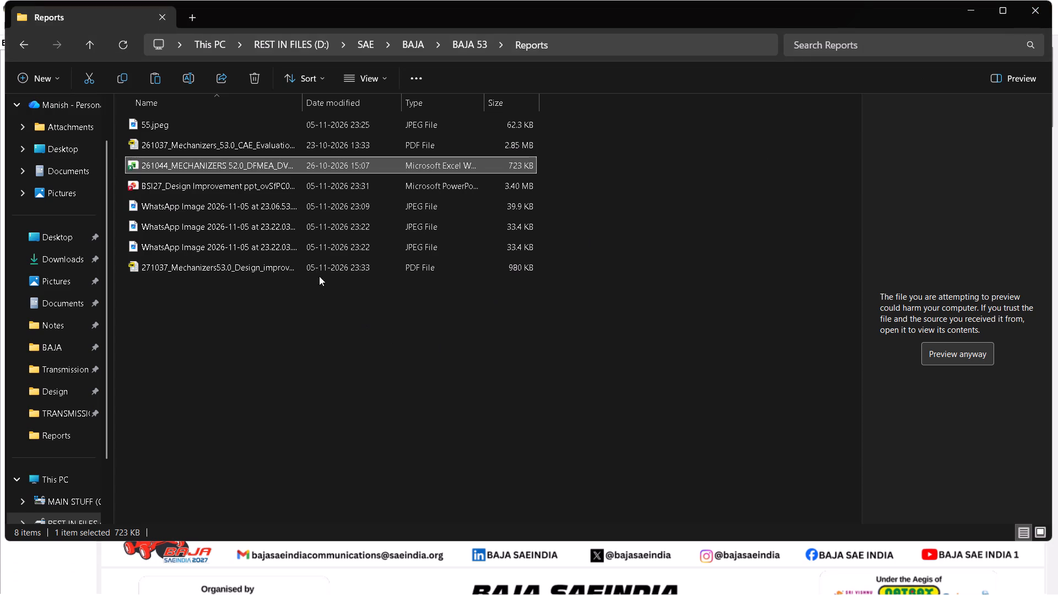
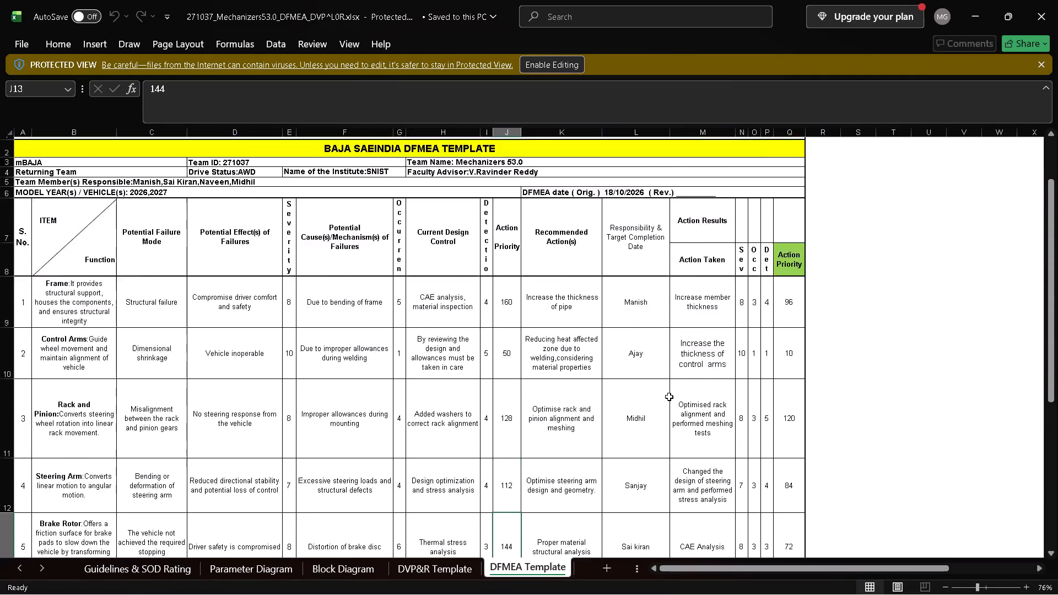
# Look through the 271037 Mechanizers 53.0 workbook's DVP&R table, block diagrams, parameter diagrams, guidelines and rating tables, ending on the DVP&R Template sheet.
pyautogui.click(463, 570)
pyautogui.scroll(-7, 623, 375)
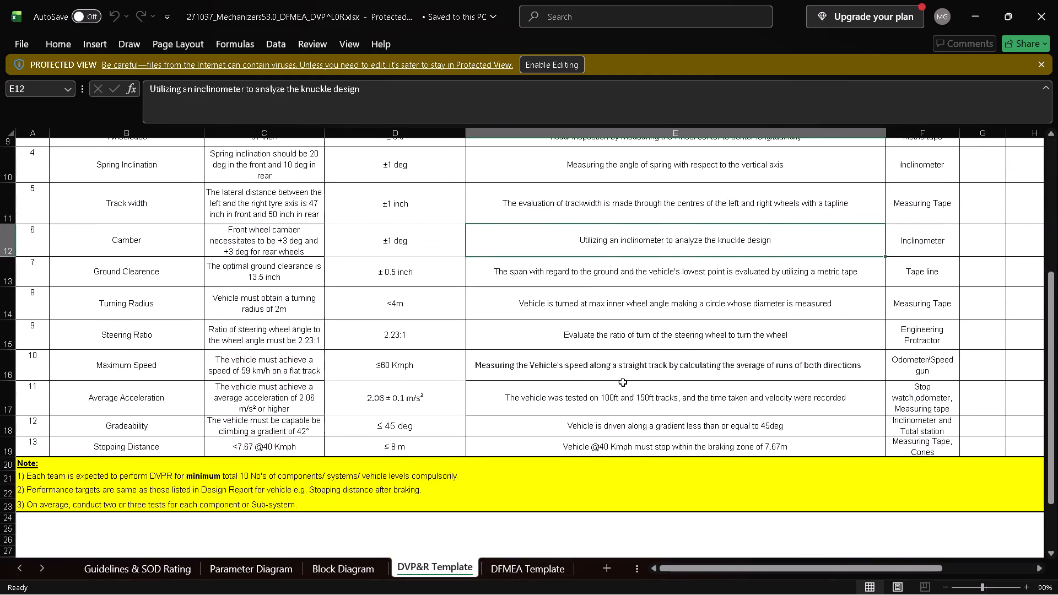
pyautogui.scroll(4, 625, 386)
pyautogui.click(354, 563)
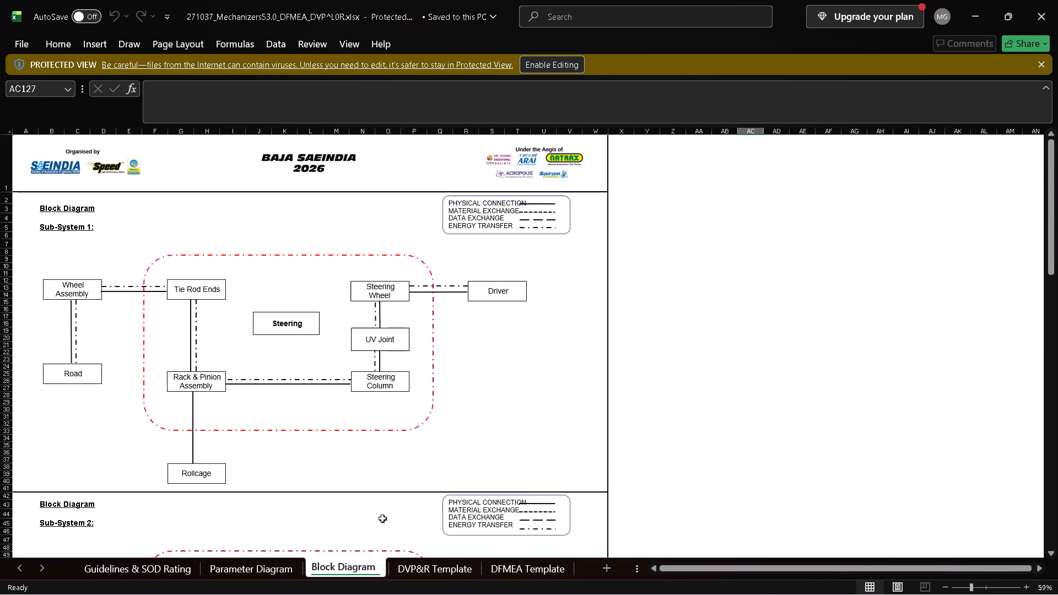
pyautogui.scroll(4, 488, 366)
pyautogui.scroll(-10, 491, 366)
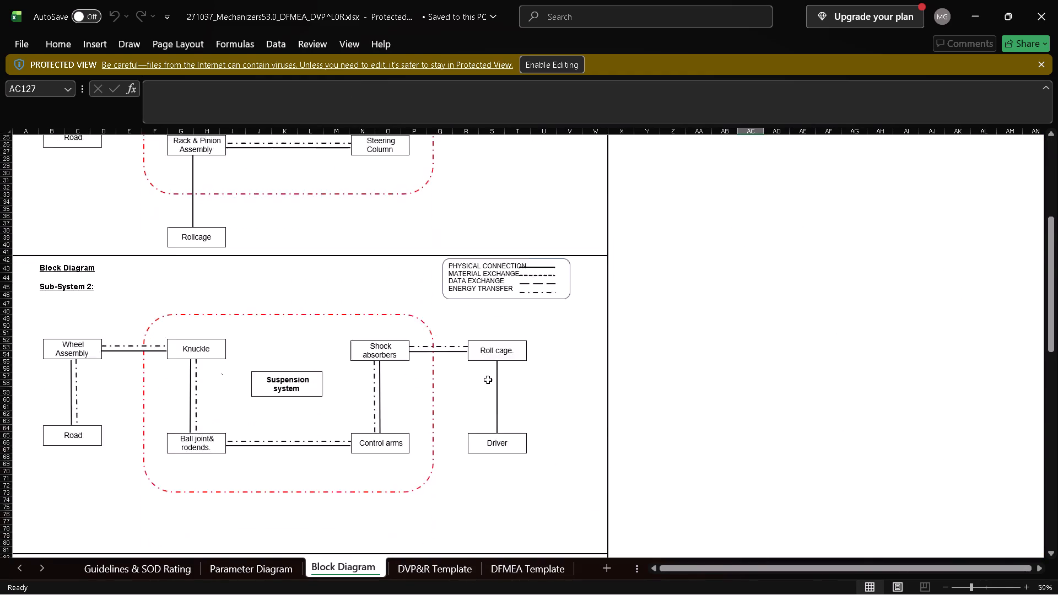
pyautogui.scroll(-20, 488, 380)
pyautogui.scroll(-1, 488, 380)
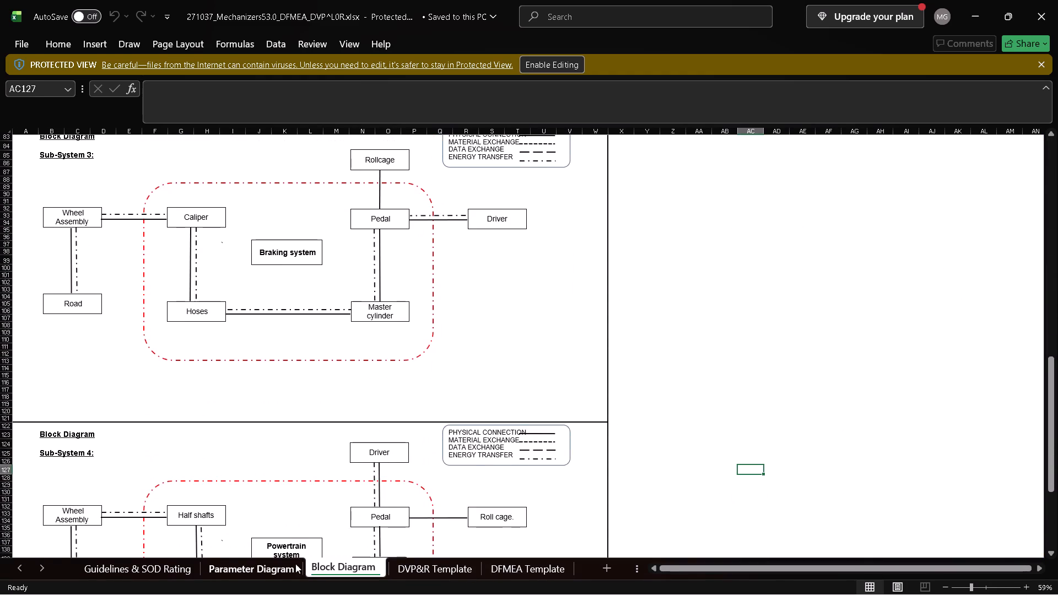
pyautogui.click(293, 568)
pyautogui.scroll(-20, 451, 395)
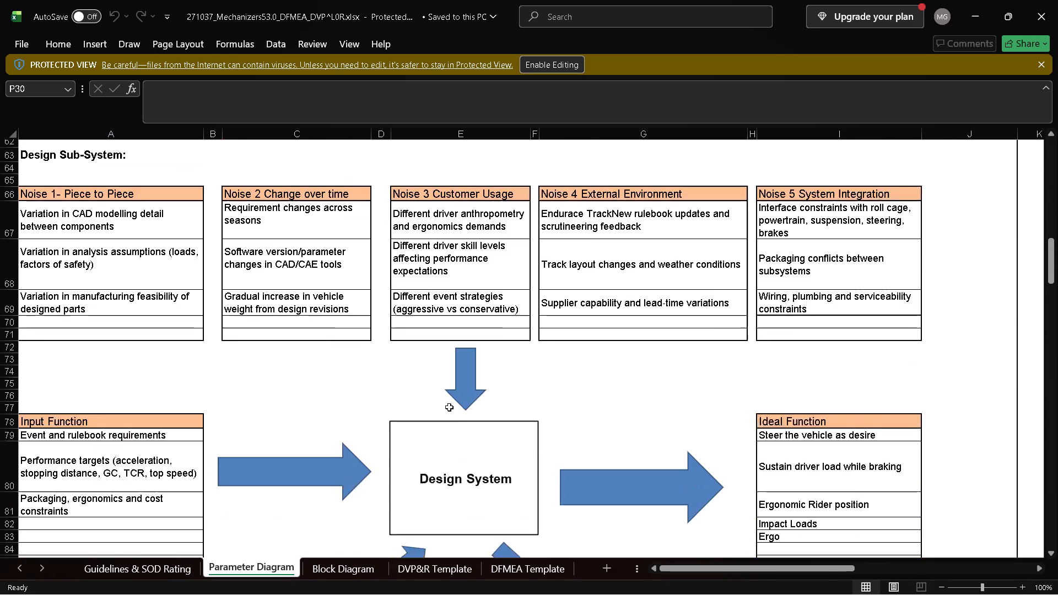
pyautogui.scroll(-12, 449, 407)
pyautogui.click(181, 575)
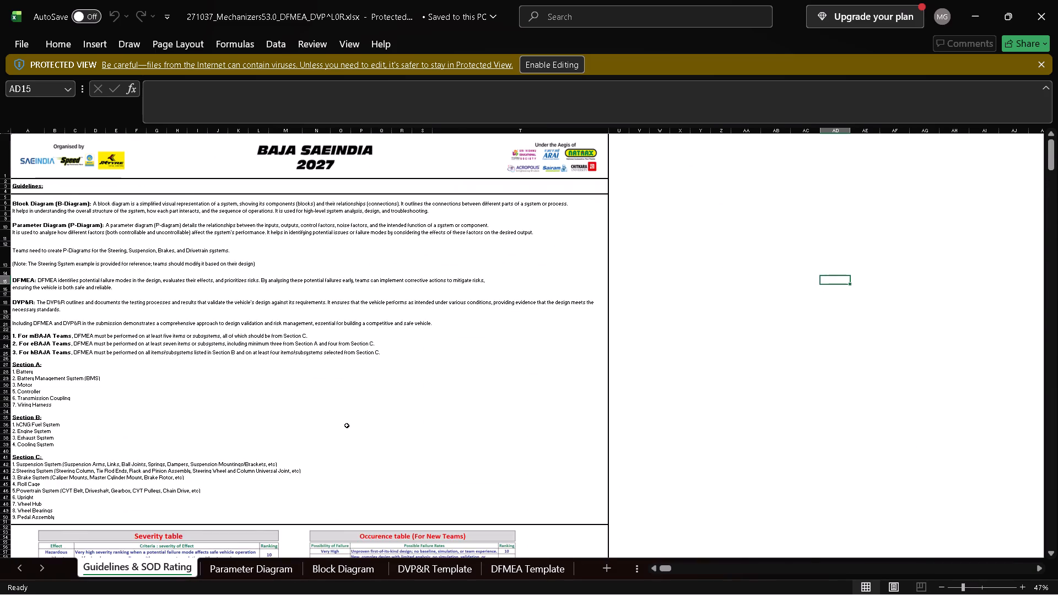
pyautogui.scroll(-16, 354, 401)
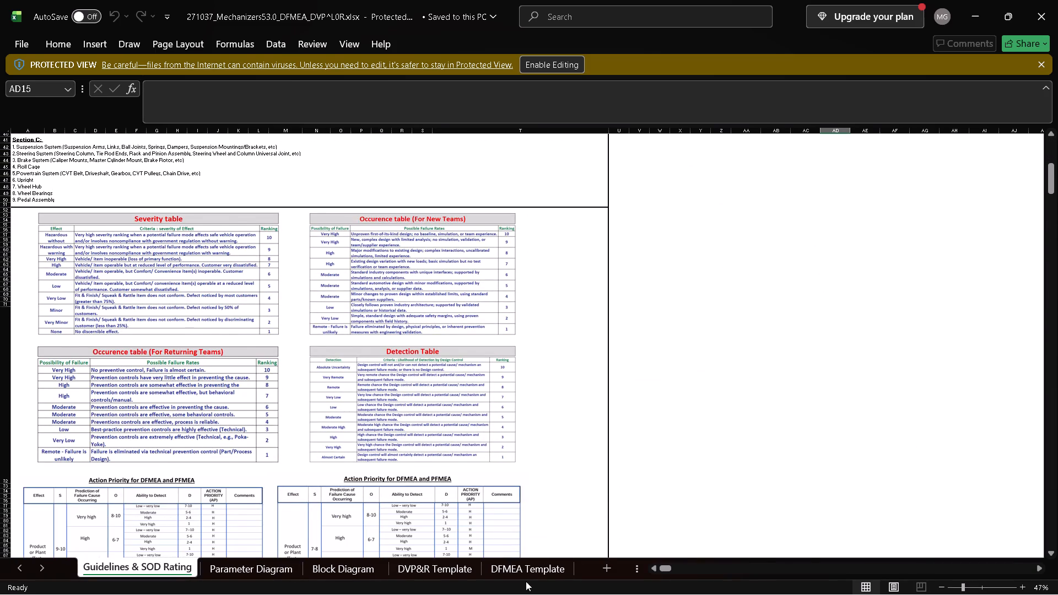
pyautogui.click(467, 566)
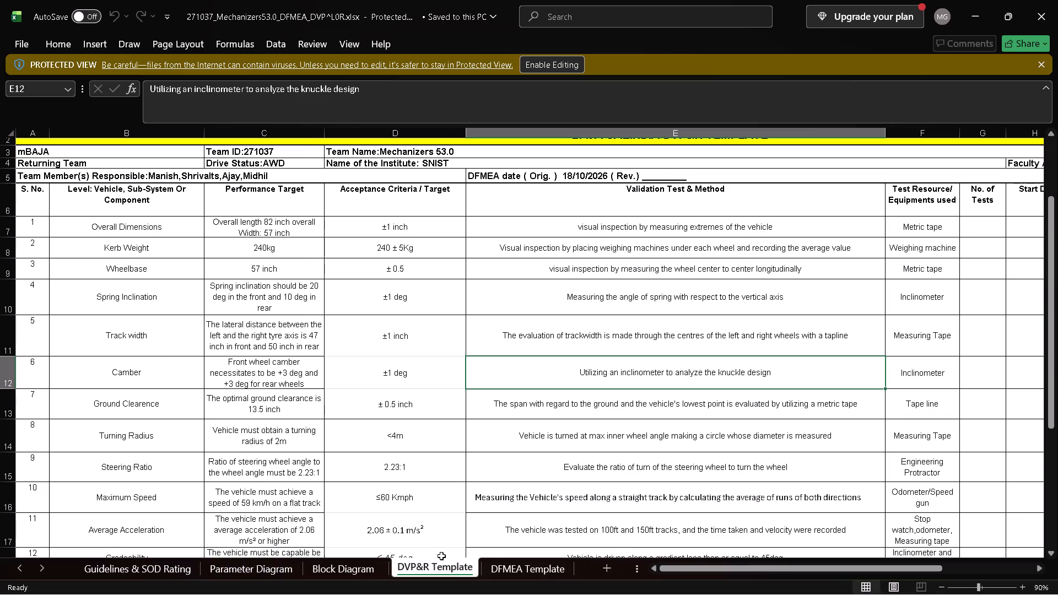
# Delete the 261044_MECHANIZERS 52.0_DFMEA_DVP&R workbook from the BAJA 53 Reports folder and return to the 271037 workbook.
pyautogui.click(480, 593)
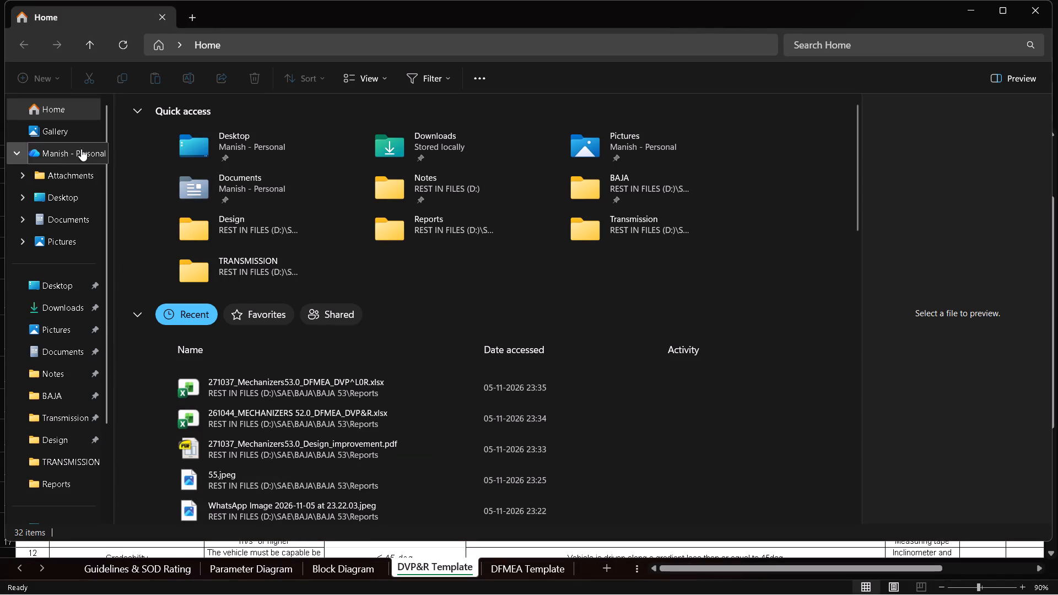
pyautogui.click(85, 391)
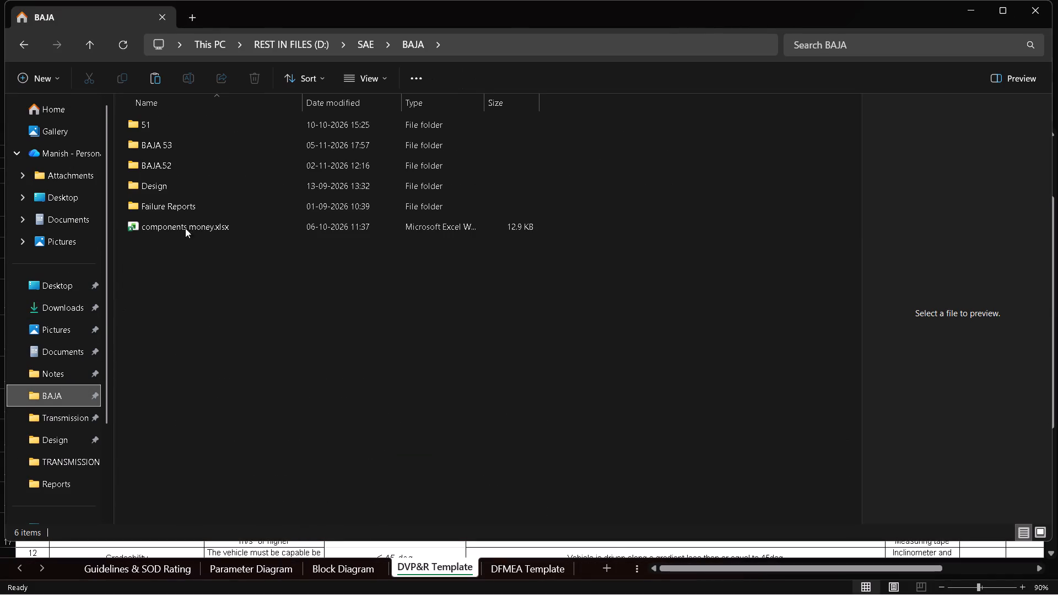
pyautogui.doubleClick(225, 148)
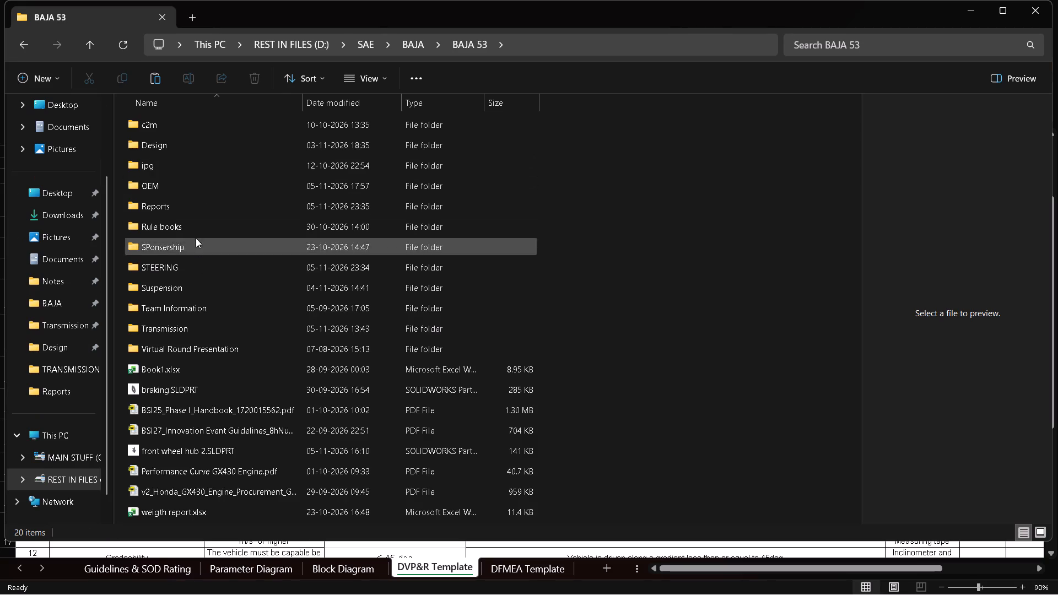
pyautogui.doubleClick(196, 213)
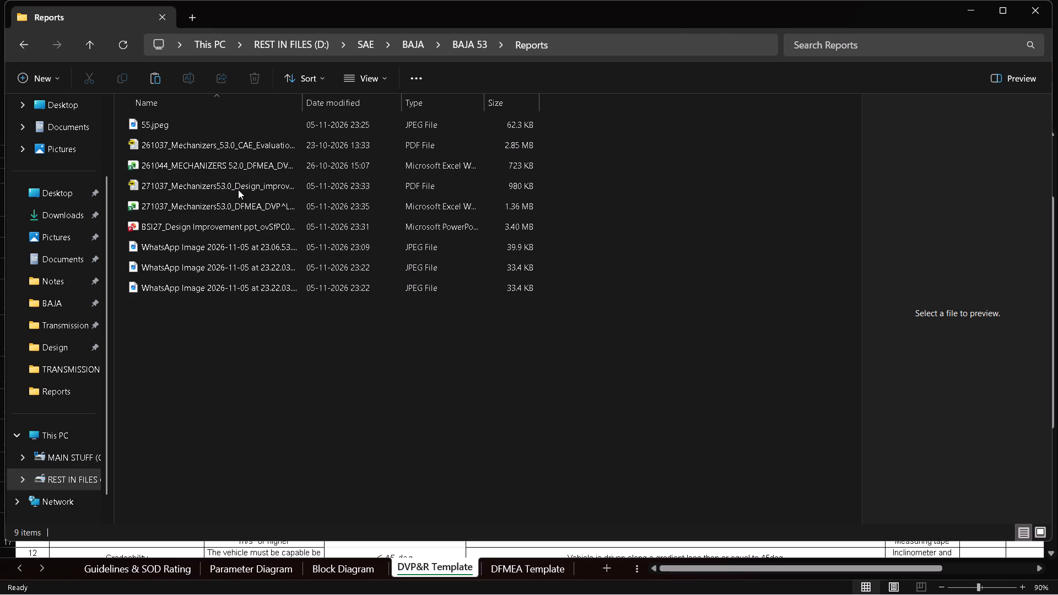
pyautogui.click(240, 166)
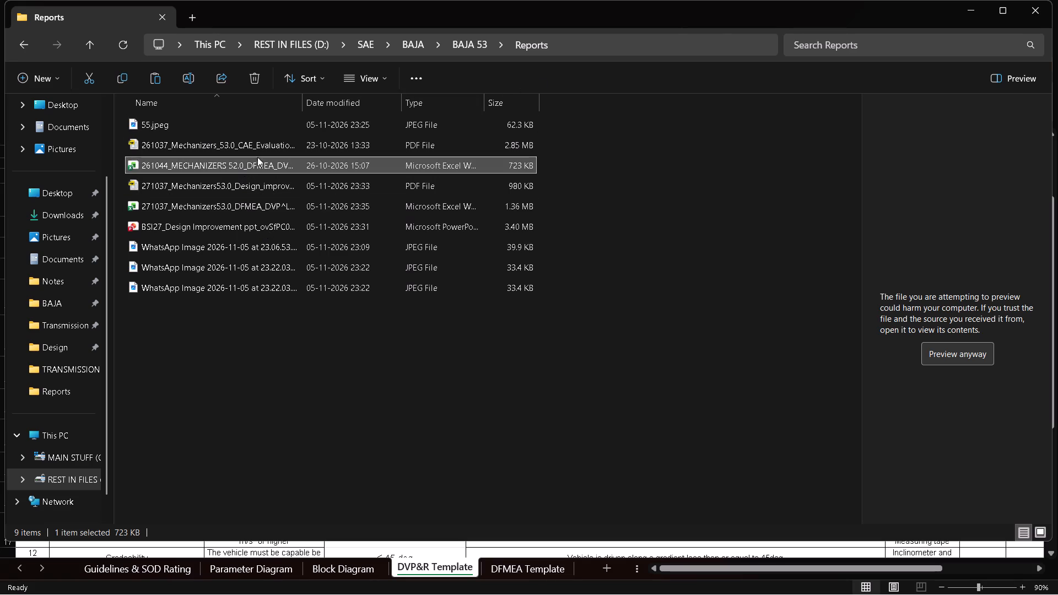
pyautogui.click(248, 80)
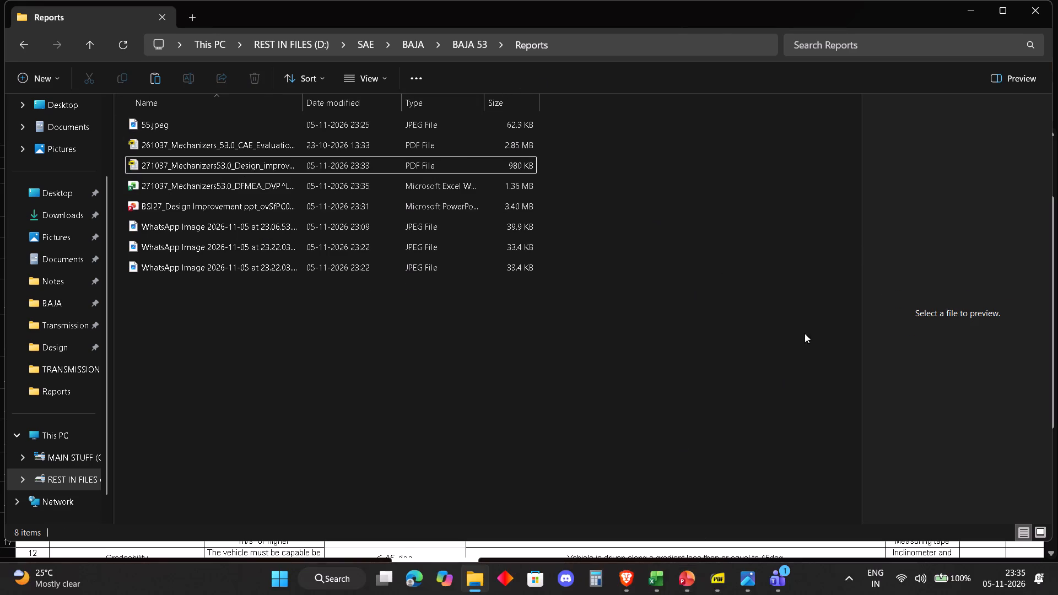
pyautogui.click(957, 6)
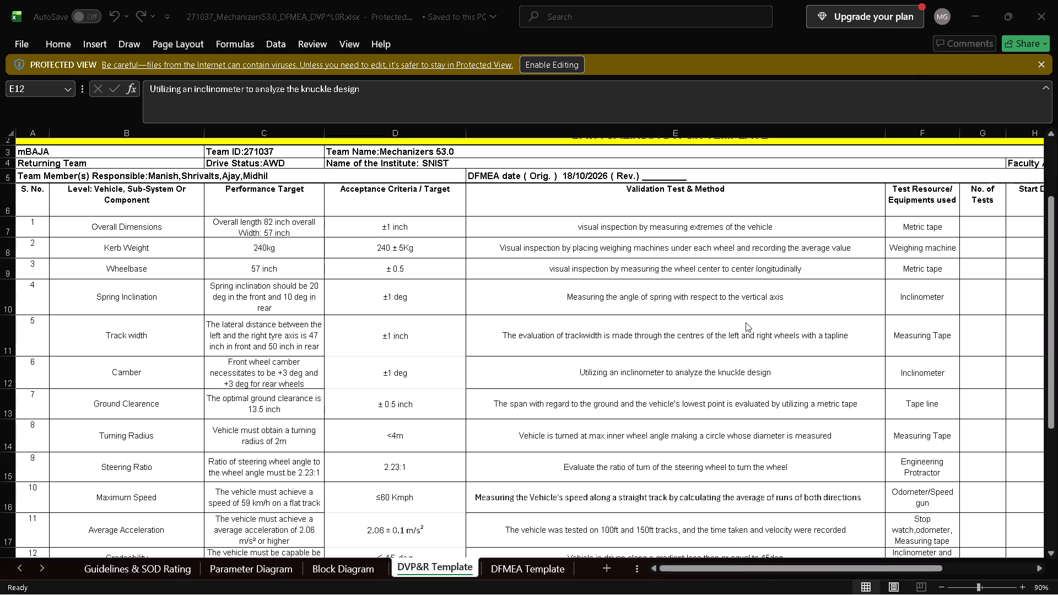
# Try to edit the Maximum Speed performance target on the DVP&R Template sheet, and enable editing for the protected workbook.
pyautogui.scroll(-2, 410, 421)
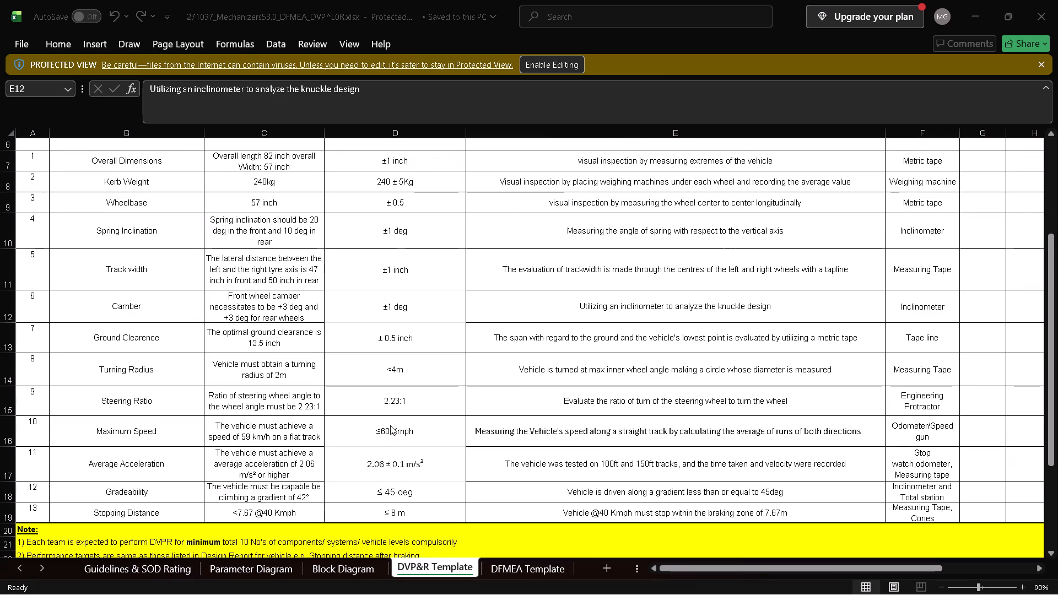
pyautogui.doubleClick(249, 434)
pyautogui.doubleClick(252, 436)
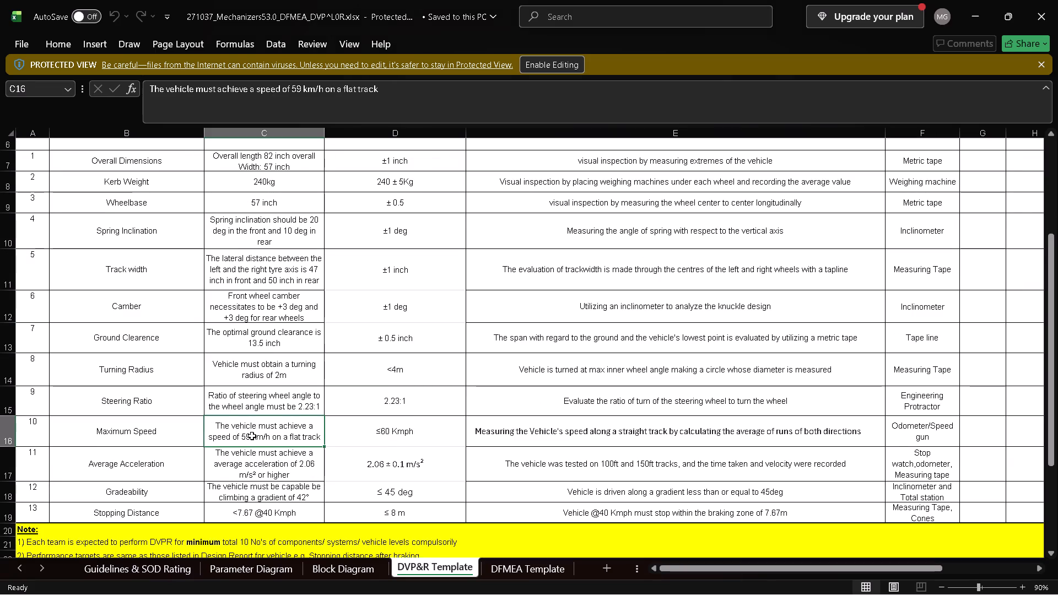
pyautogui.doubleClick(247, 439)
pyautogui.scroll(2, 331, 419)
pyautogui.scroll(-1, 328, 419)
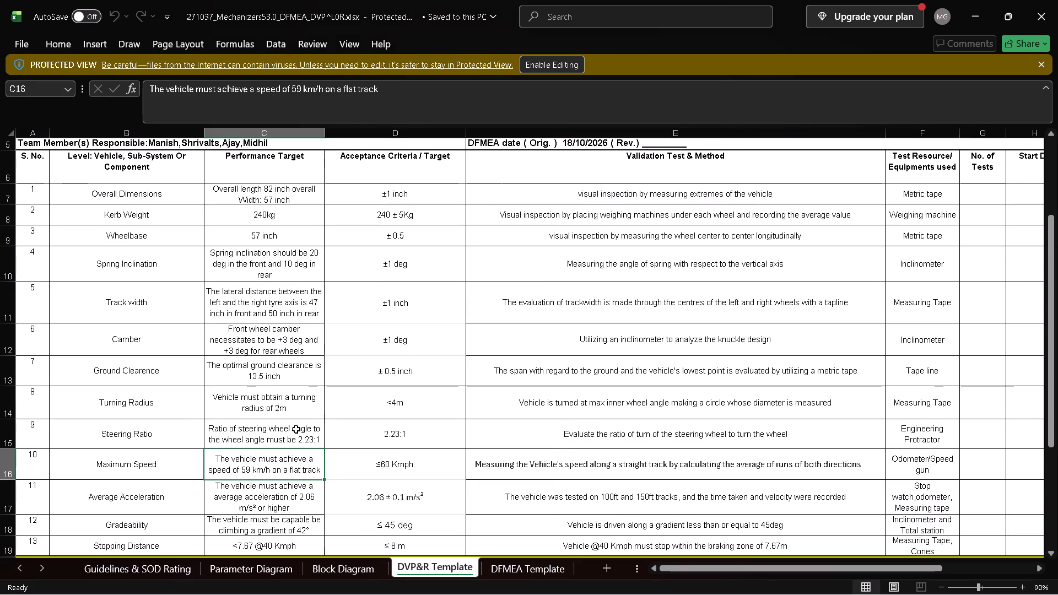
pyautogui.tripleClick(250, 470)
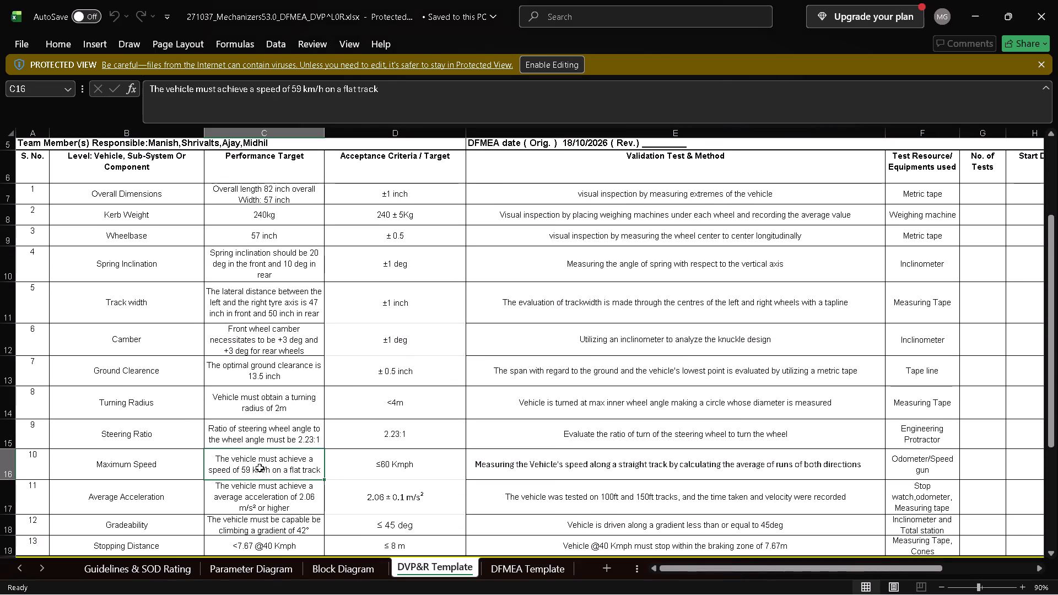
pyautogui.tripleClick(253, 468)
pyautogui.tripleClick(247, 473)
pyautogui.tripleClick(247, 473)
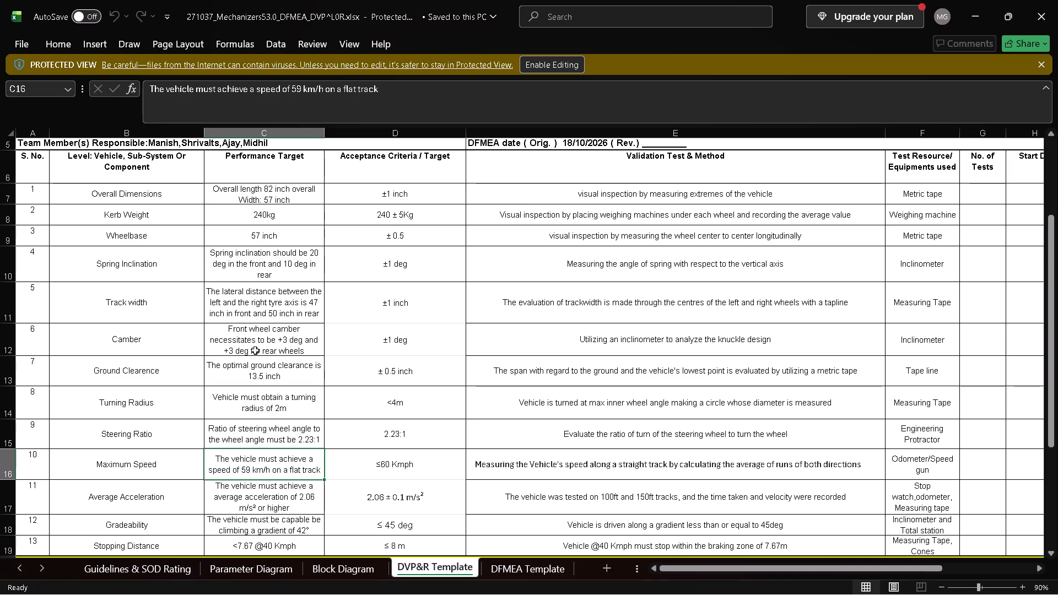
pyautogui.click(566, 68)
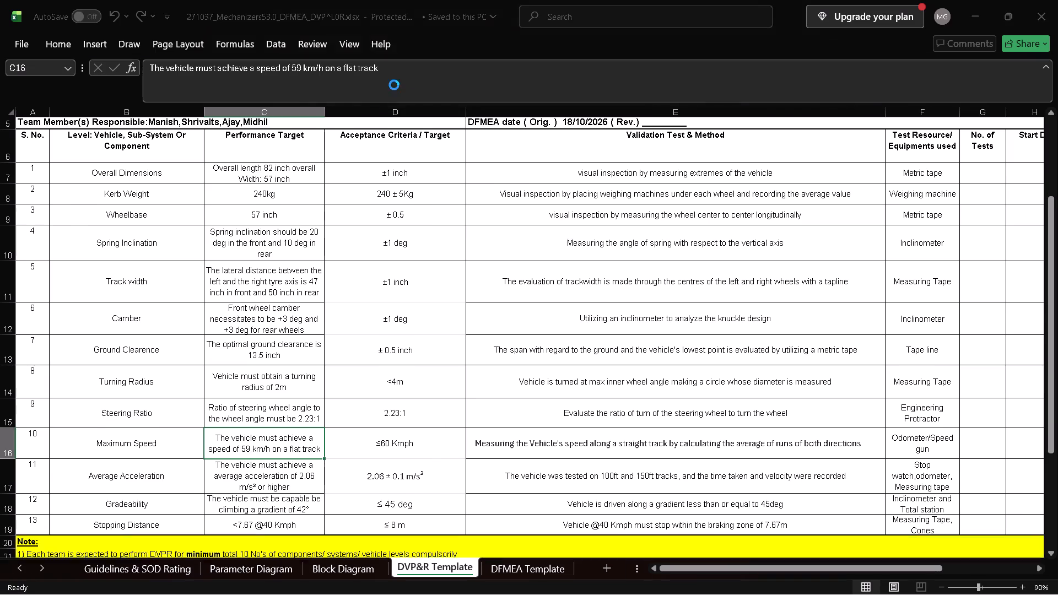
# Change the speed in the Maximum Speed performance target to 58 km/h on a flat track.
pyautogui.scroll(-2, 274, 365)
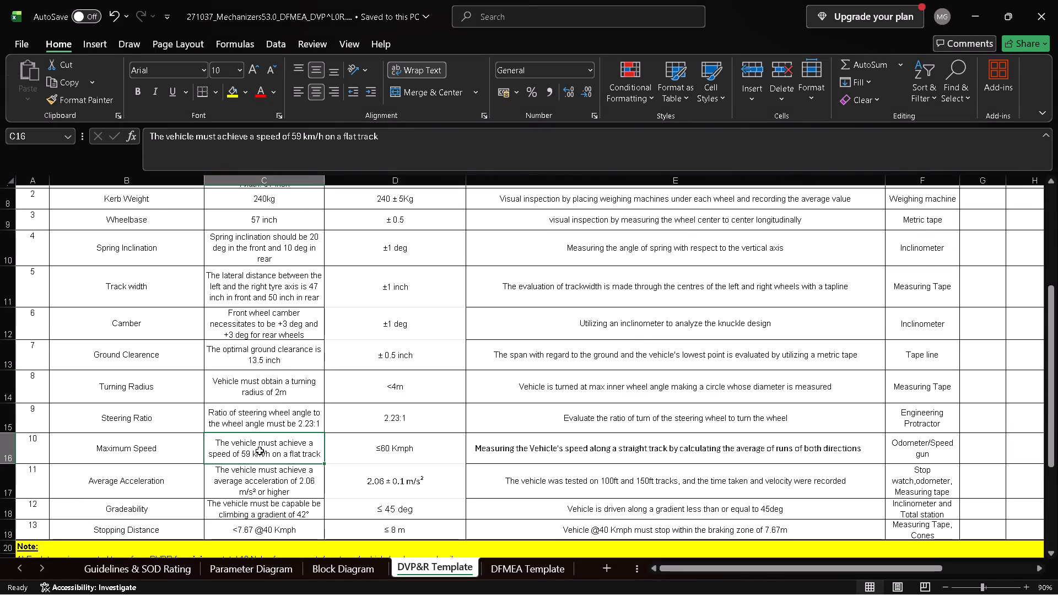
pyautogui.click(250, 451)
pyautogui.doubleClick(251, 456)
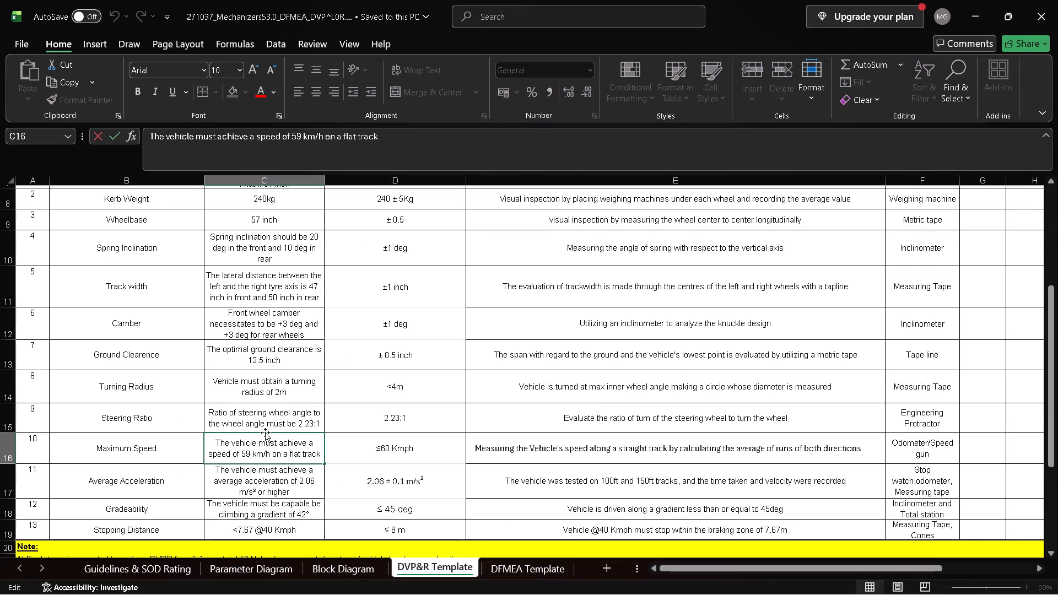
pyautogui.press('BackSpace')
pyautogui.press('8')
# Set the Maximum Speed acceptance criteria to 55-58 Kmph.
pyautogui.doubleClick(386, 451)
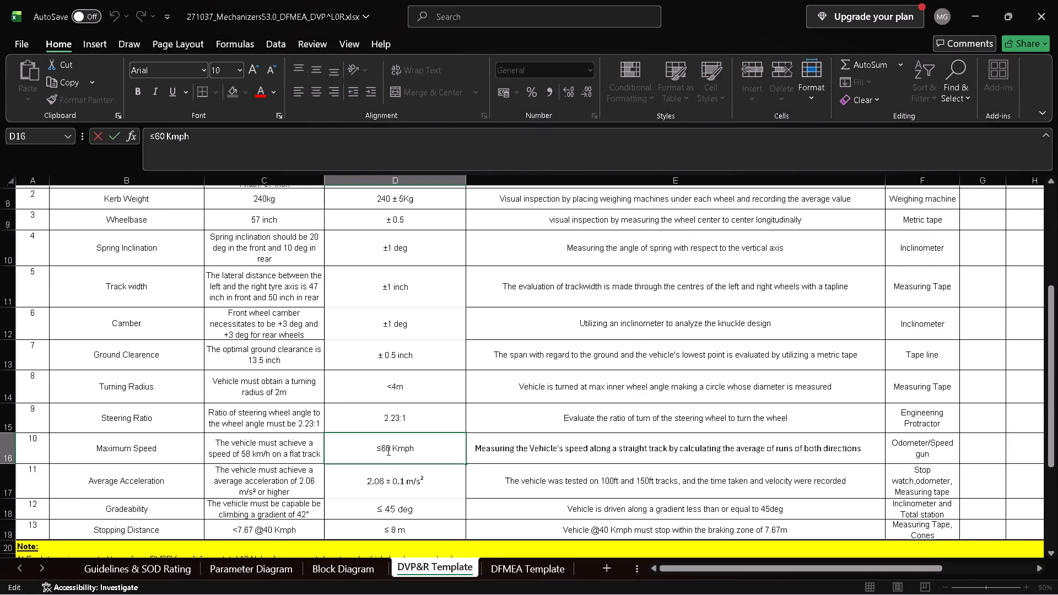
pyautogui.press('Right')
pyautogui.press('BackSpace')
pyautogui.press('BackSpace')
pyautogui.press('BackSpace')
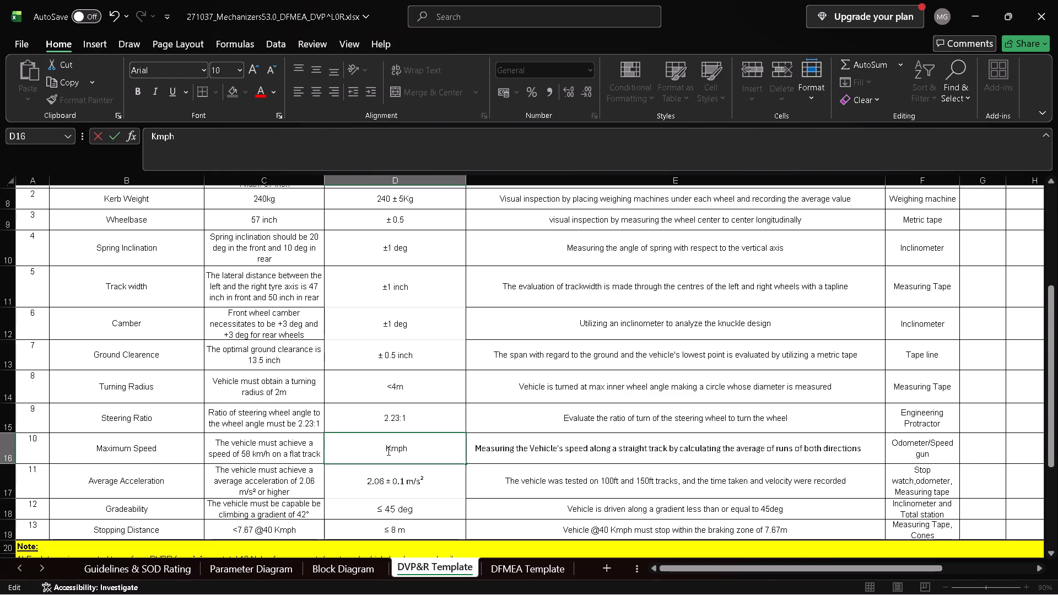
pyautogui.write('55-58')
# Change the Average Acceleration performance target to 2.39 m/s² or higher.
pyautogui.doubleClick(312, 483)
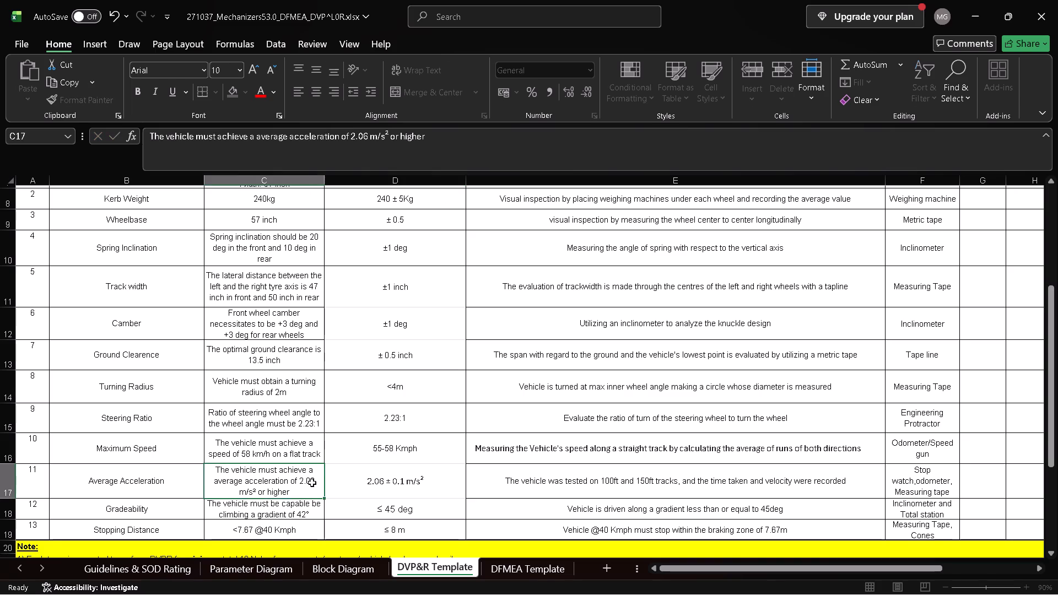
pyautogui.press('Left')
pyautogui.press('Left')
pyautogui.press('Left')
pyautogui.press('Right')
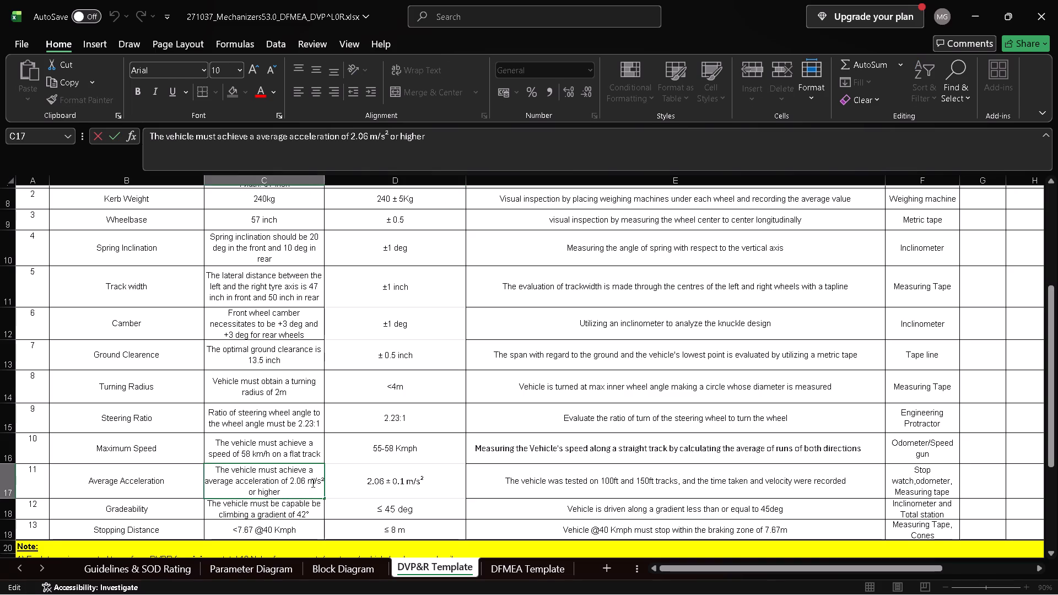
pyautogui.press('BackSpace')
pyautogui.press('BackSpace')
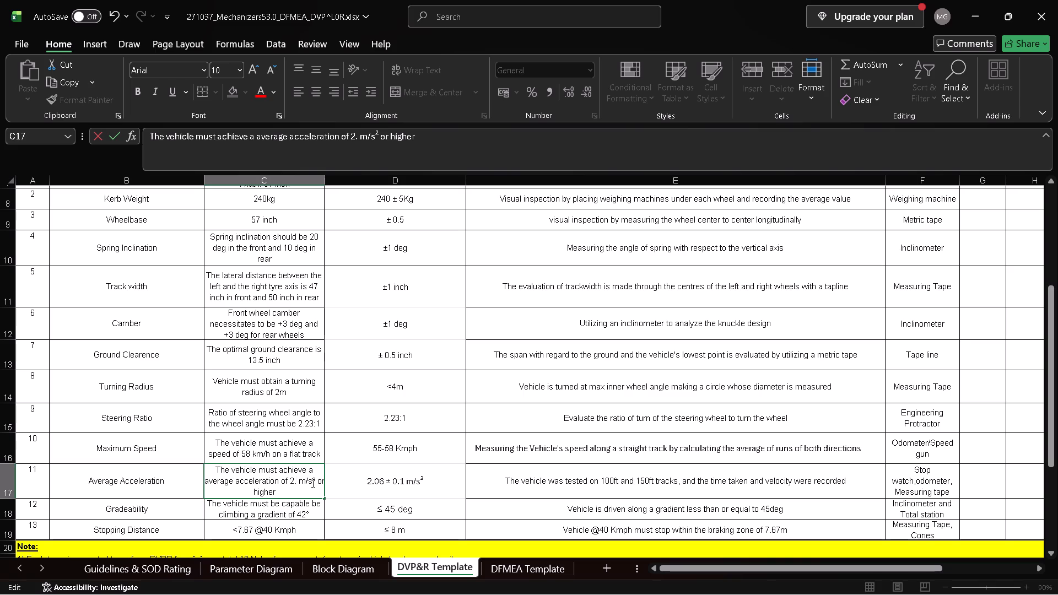
pyautogui.write('39')
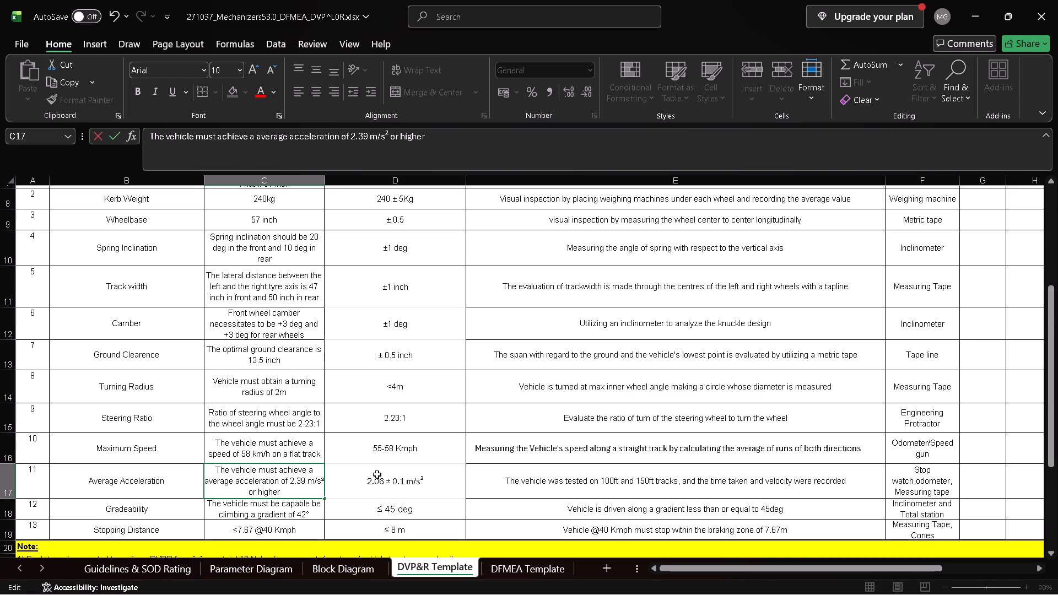
# Set the Average Acceleration acceptance criteria to 2.39 ± 0.1 m/s².
pyautogui.doubleClick(380, 482)
pyautogui.press('Right')
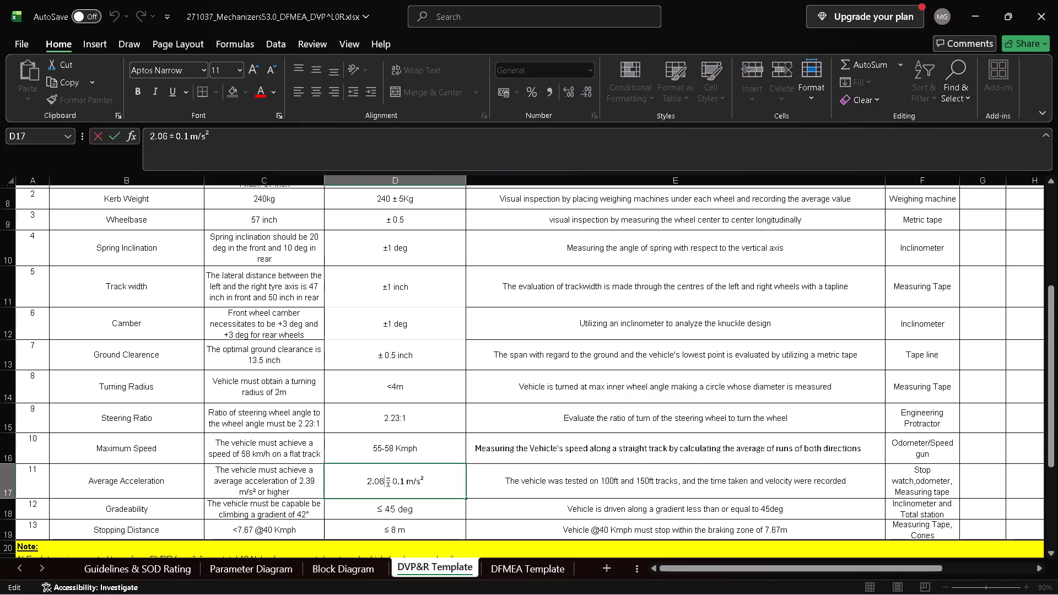
pyautogui.press('BackSpace')
pyautogui.press('BackSpace')
pyautogui.write('39')
# Set the Gradeability acceptance criteria to ≤ 42 deg.
pyautogui.doubleClick(396, 509)
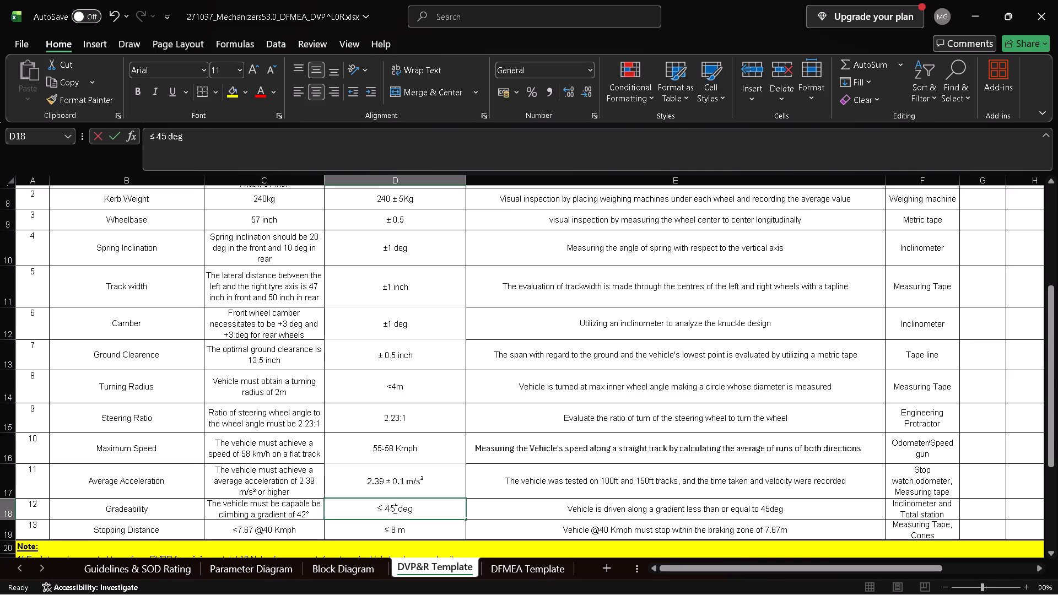
pyautogui.press('BackSpace')
pyautogui.press('2')
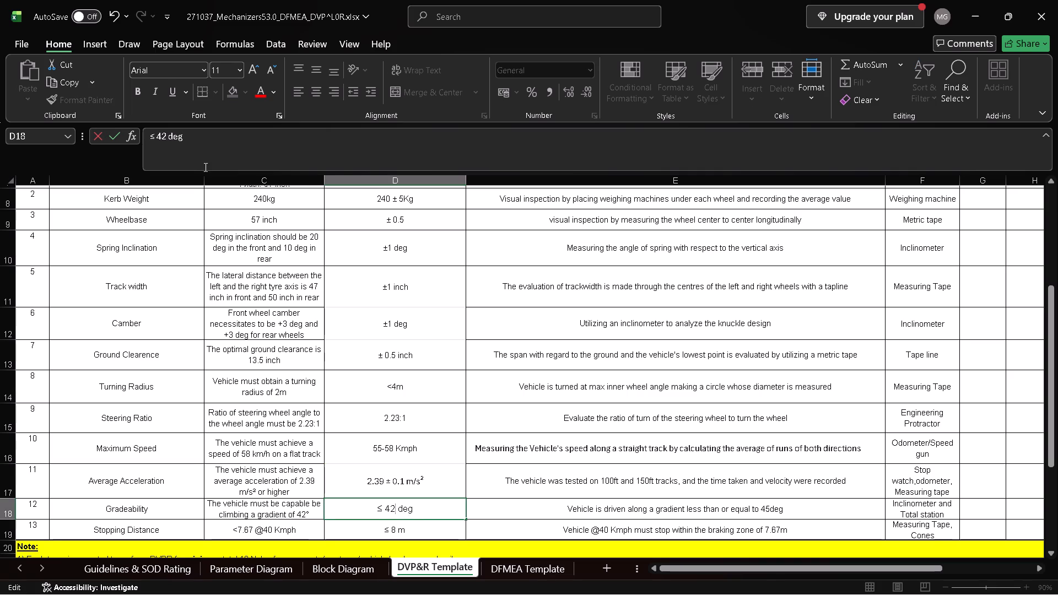
# Change the gradient in the Gradeability validation test method to 42 degrees, with the unit spelled out.
pyautogui.doubleClick(770, 509)
pyautogui.press('BackSpace')
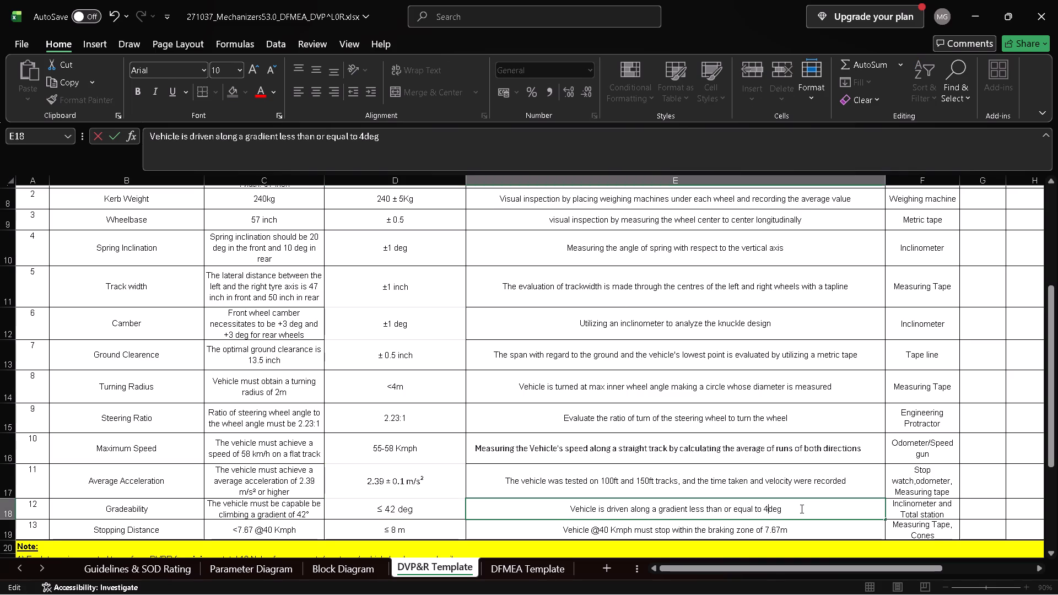
pyautogui.write('2')
pyautogui.press('space')
pyautogui.press('Right')
pyautogui.press('Right')
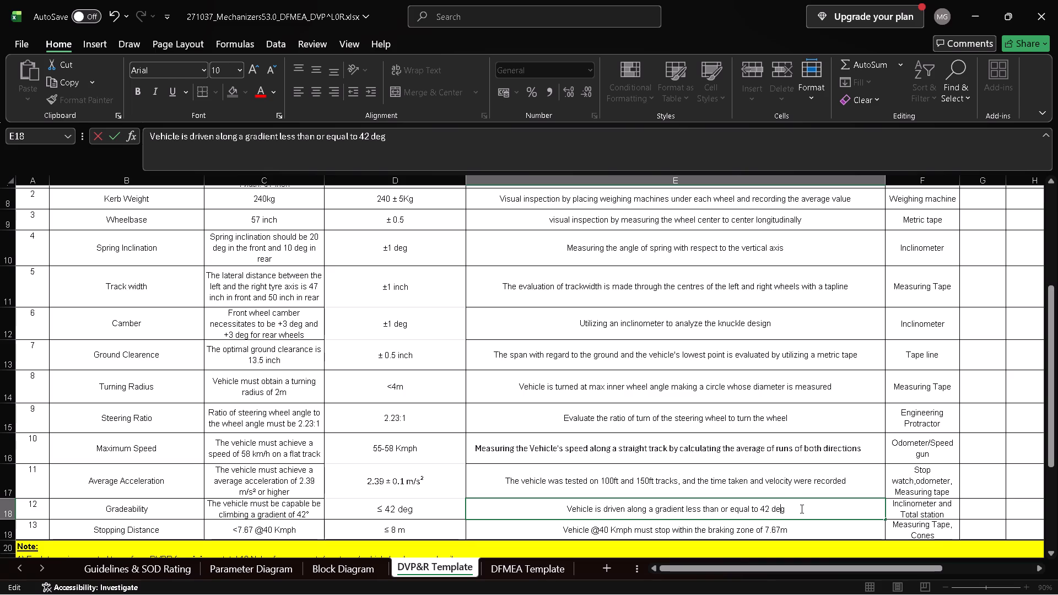
pyautogui.press('Right')
pyautogui.write('rees')
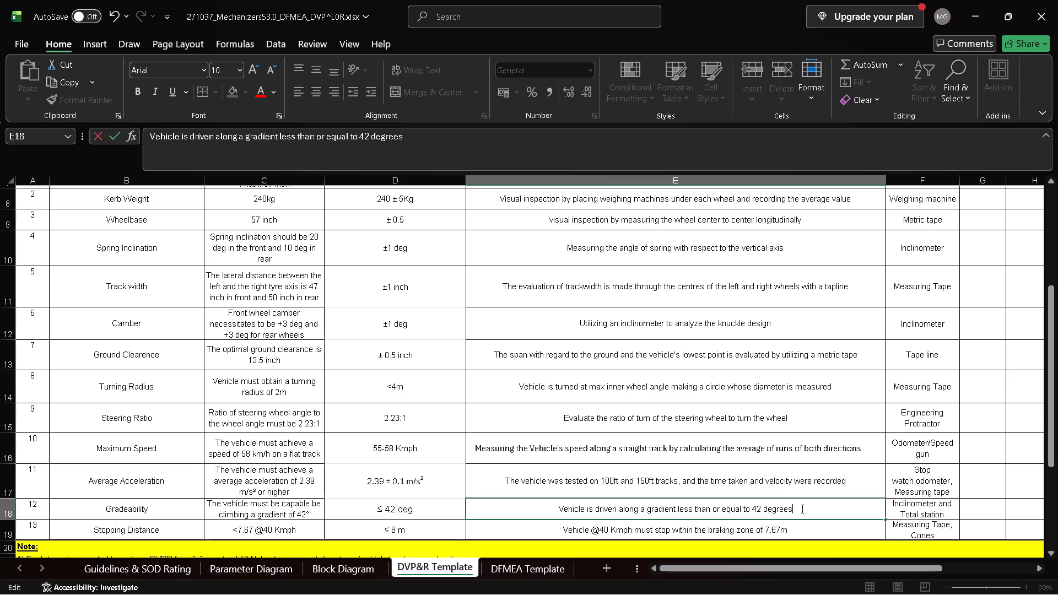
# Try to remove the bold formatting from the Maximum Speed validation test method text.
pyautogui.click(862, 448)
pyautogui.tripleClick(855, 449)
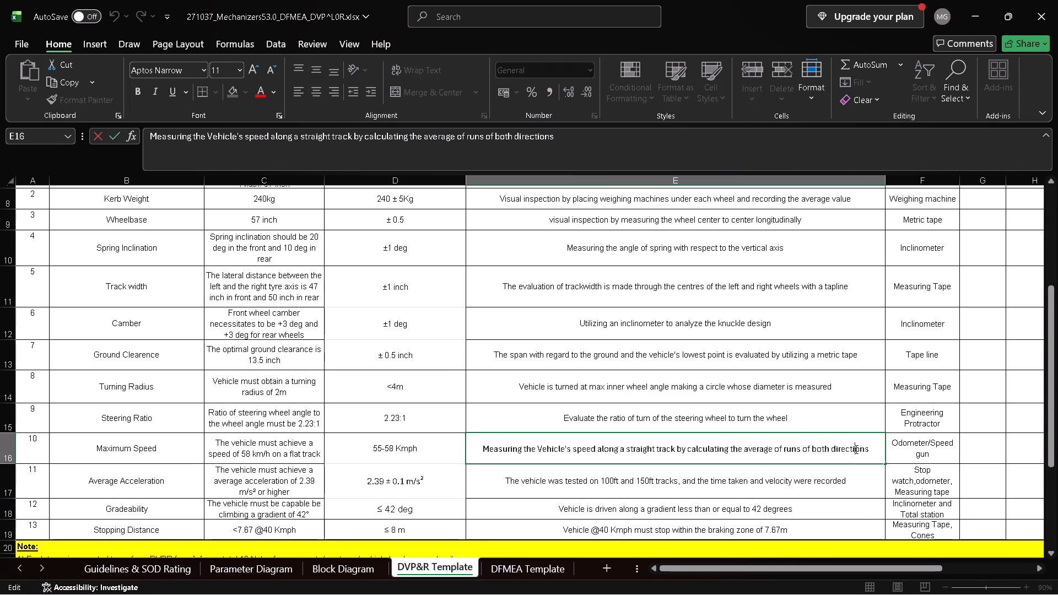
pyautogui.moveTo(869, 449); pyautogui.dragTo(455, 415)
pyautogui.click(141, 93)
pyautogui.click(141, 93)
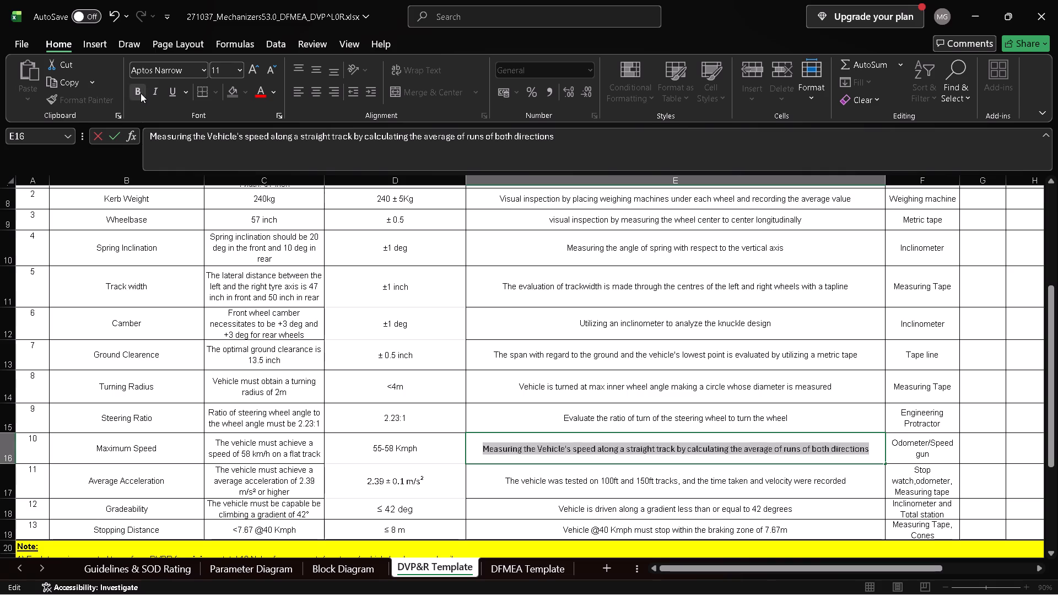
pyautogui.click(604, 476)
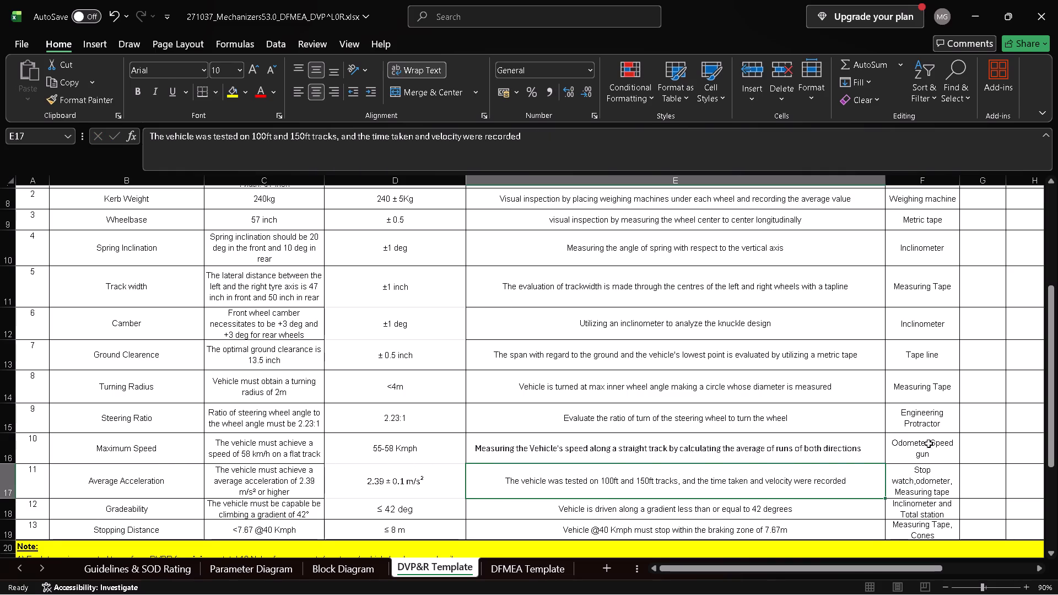
# Save the workbook with the corrected DVP&R entries.
pyautogui.hotkey('ctrl', 's')
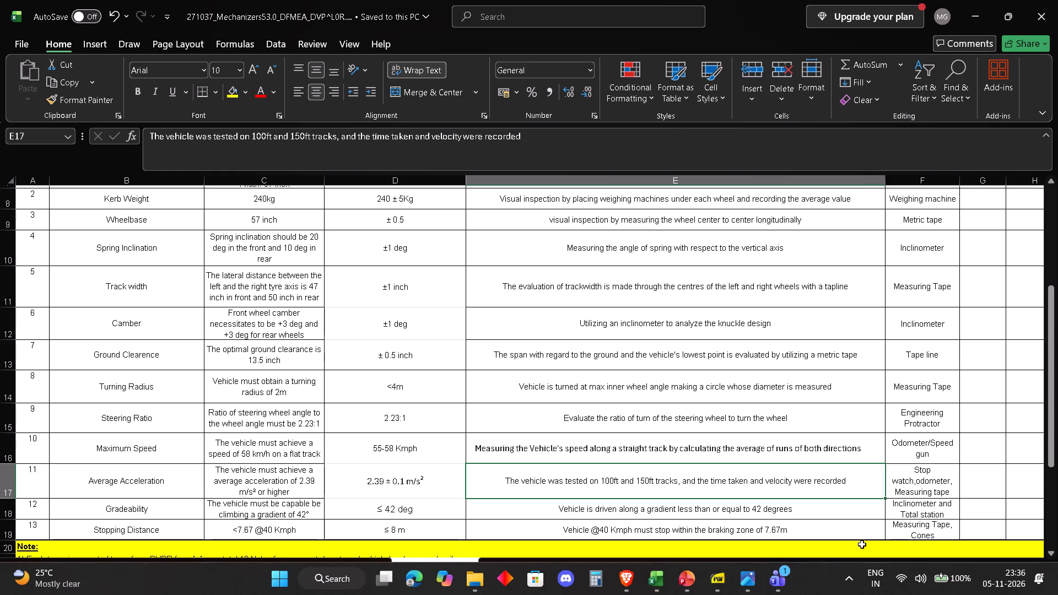
pyautogui.click(948, 565)
pyautogui.moveTo(948, 565); pyautogui.dragTo(925, 565)
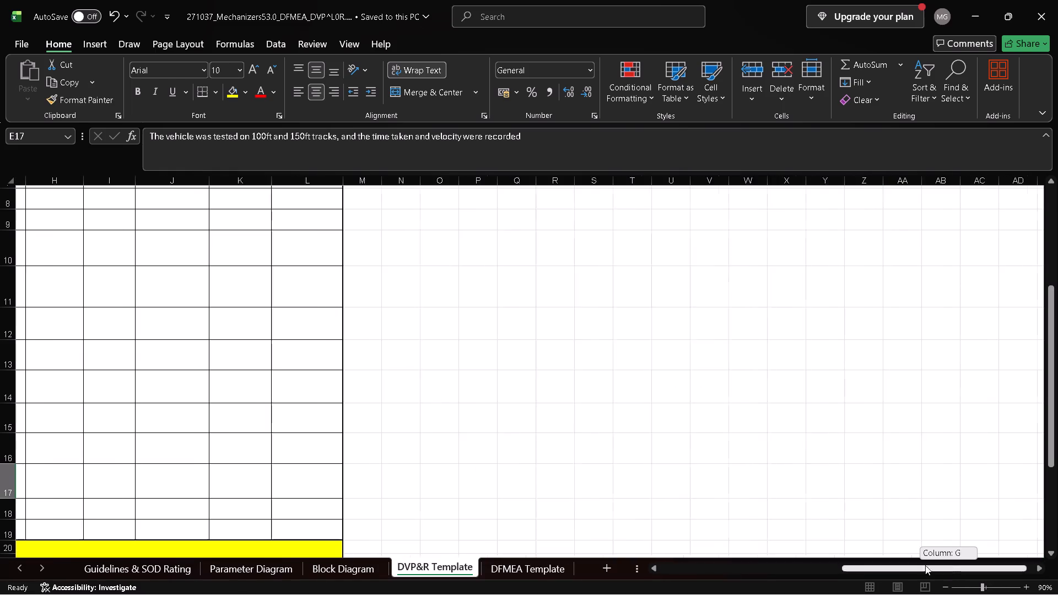
pyautogui.moveTo(925, 565); pyautogui.dragTo(856, 577)
pyautogui.scroll(3, 548, 396)
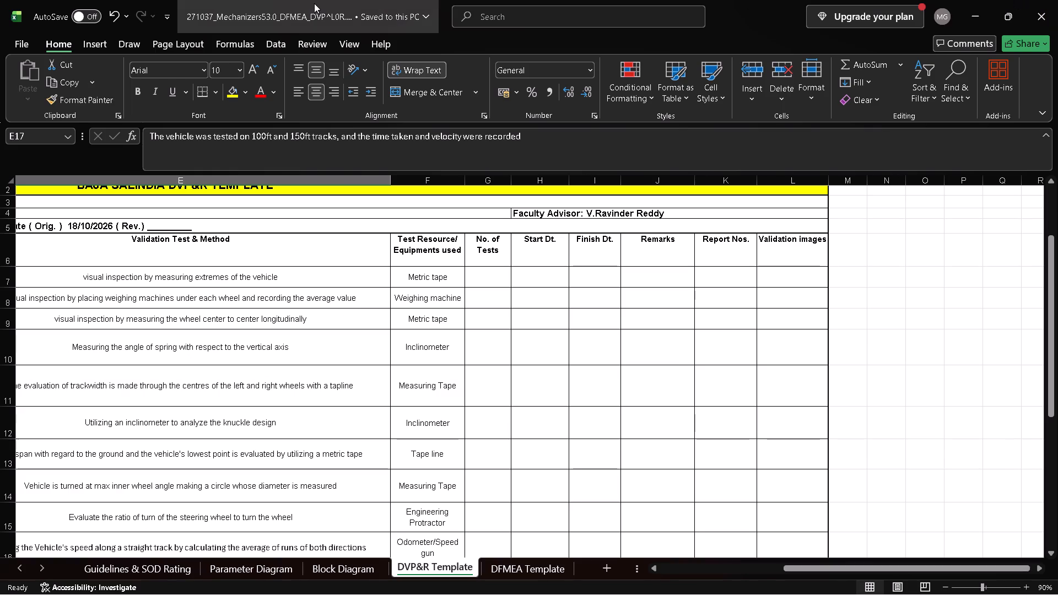
pyautogui.hotkey('ctrl', 's')
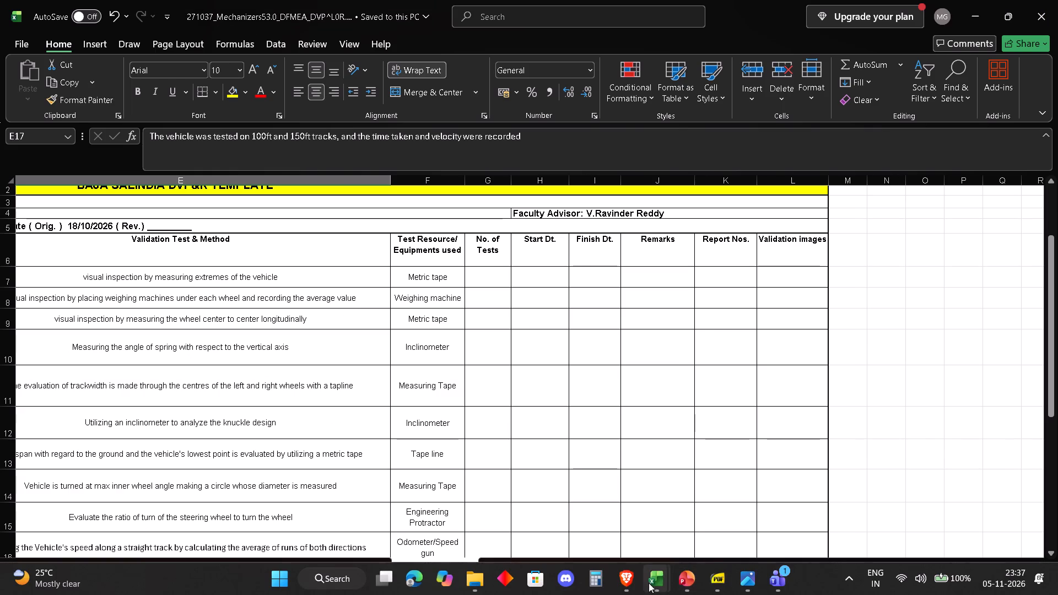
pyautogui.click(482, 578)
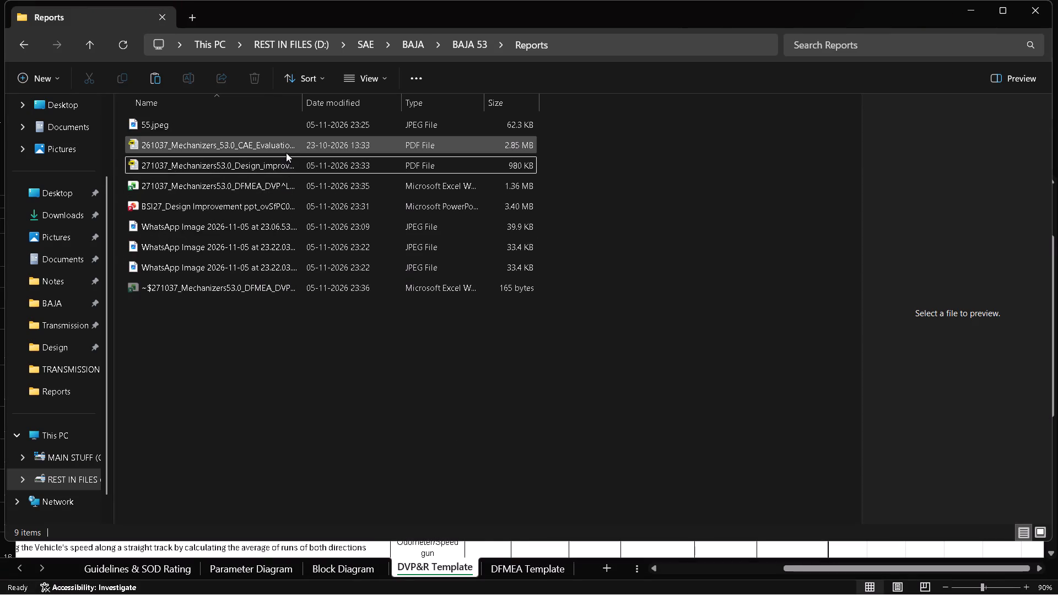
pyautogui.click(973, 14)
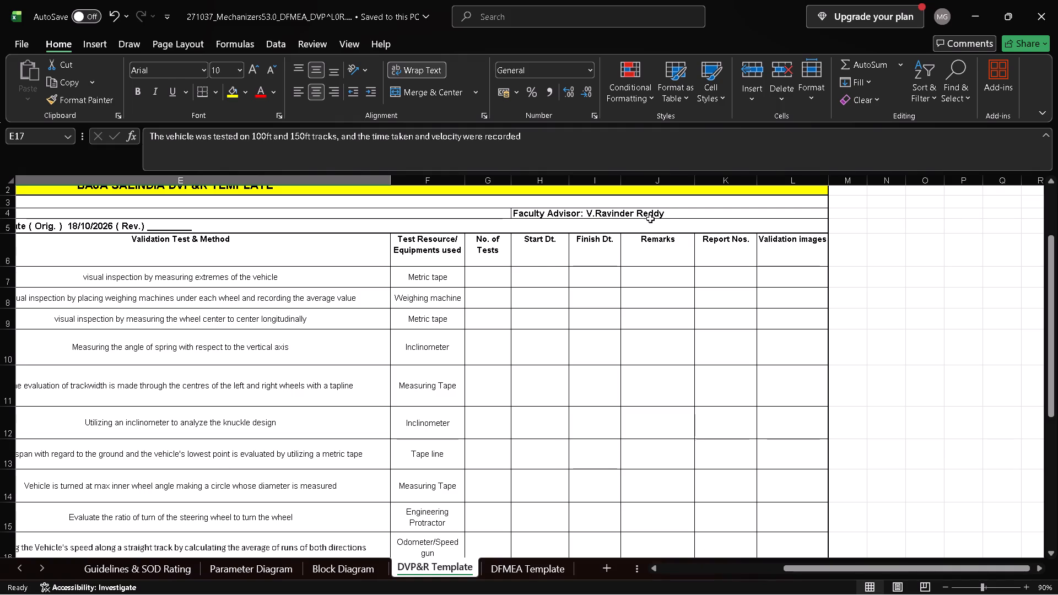
# Enter the number of tests as 15 for Overall Dimensions and 10 for Kerb Weight.
pyautogui.click(469, 272)
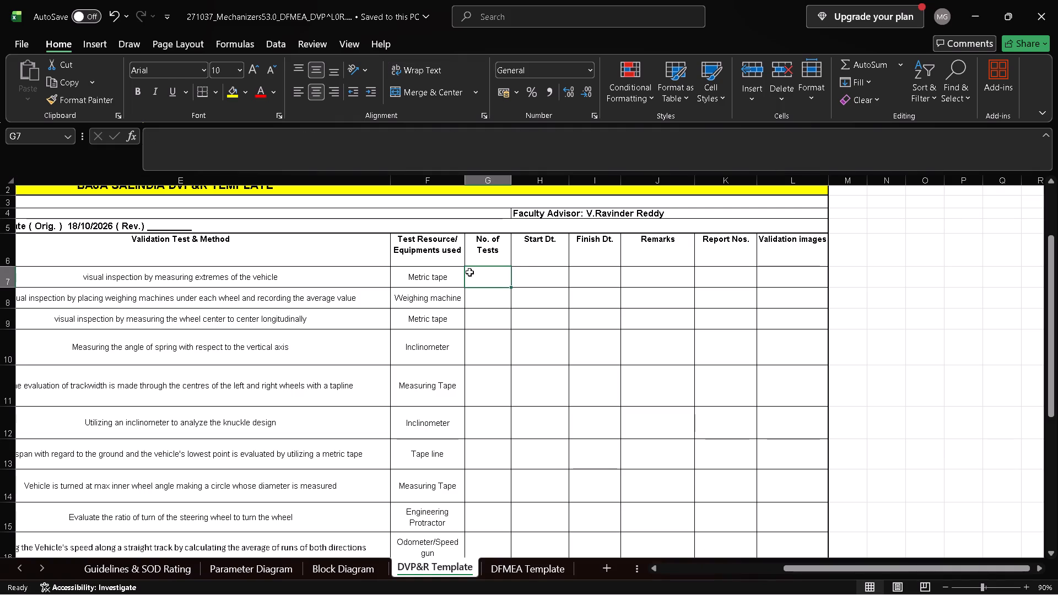
pyautogui.press('Down')
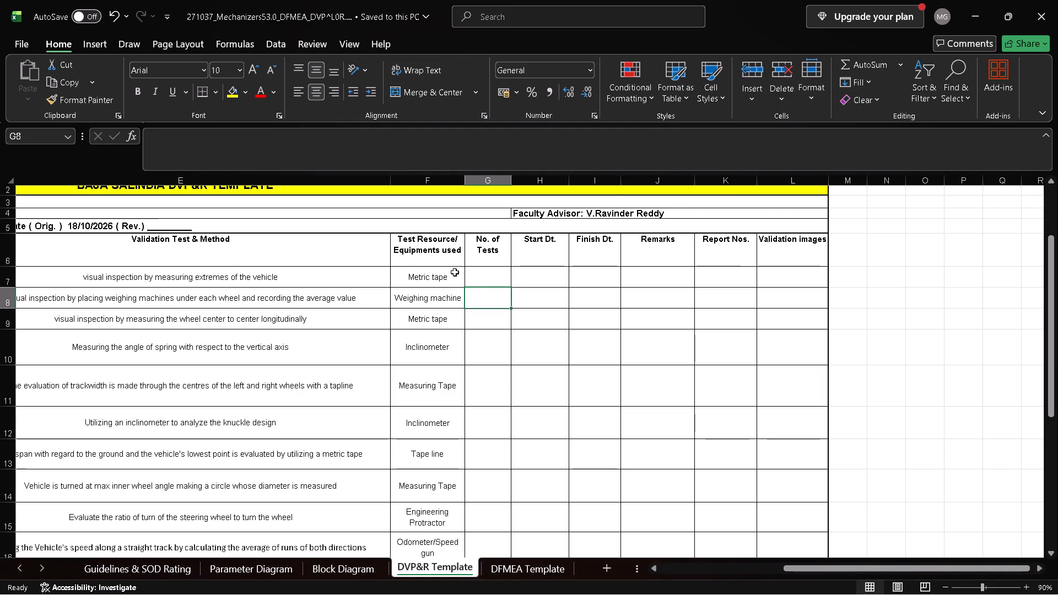
pyautogui.click(479, 283)
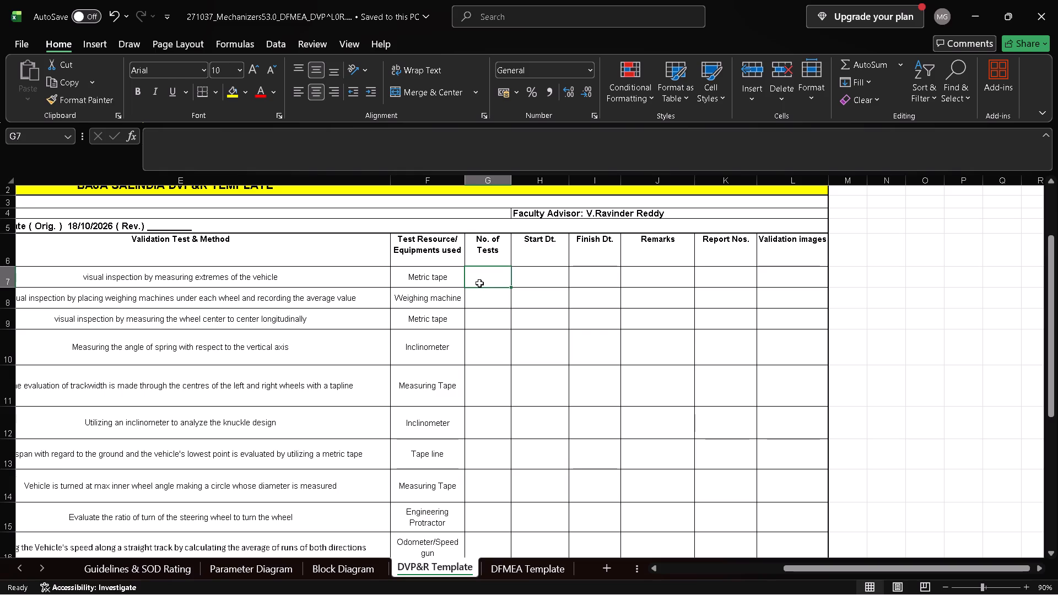
pyautogui.write('15')
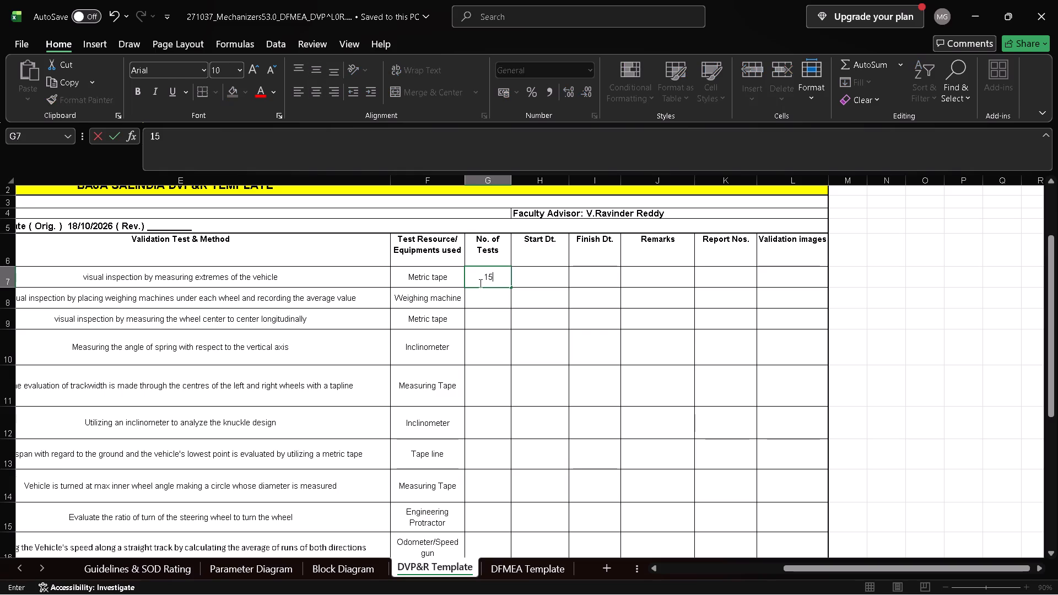
pyautogui.press('Down')
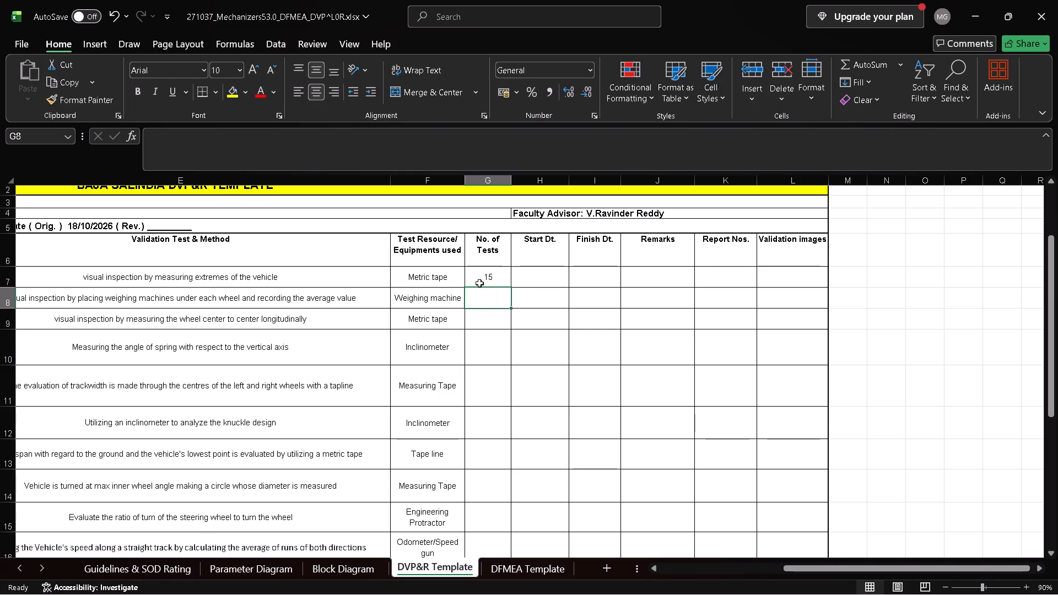
pyautogui.write('10')
pyautogui.press('Down')
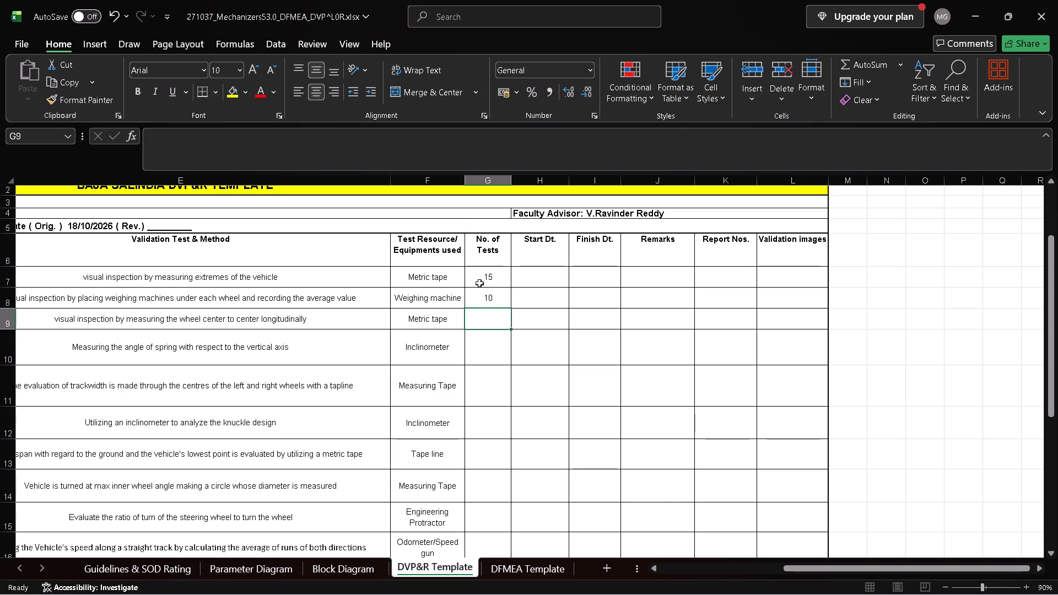
# Enter the number of tests as 20 for Wheelbase and 12 for Spring Inclination.
pyautogui.scroll(2, 291, 359)
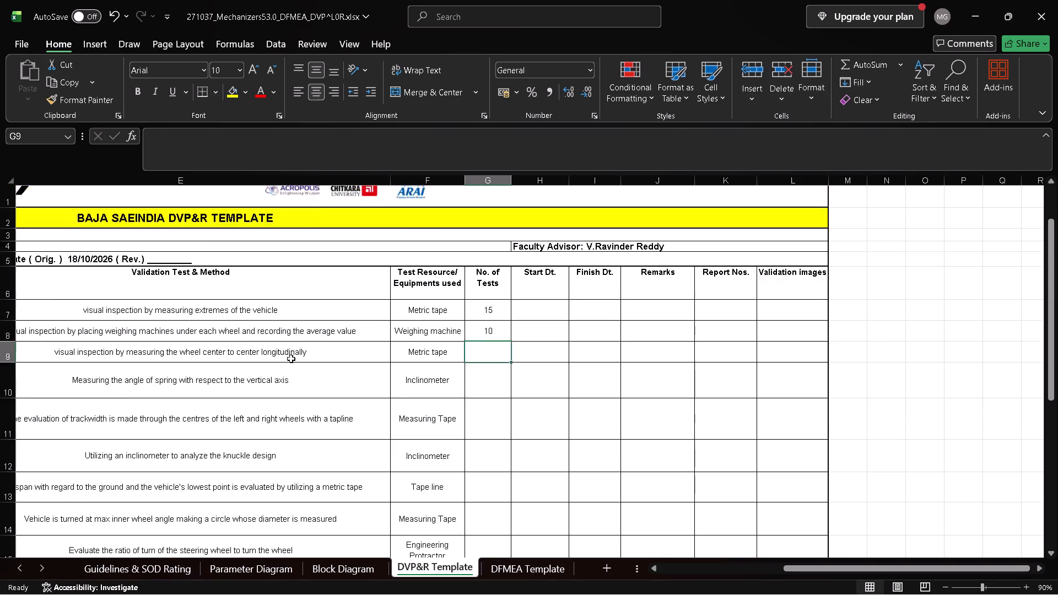
pyautogui.scroll(-2, 291, 359)
pyautogui.keyDown('ctrl'); pyautogui.scroll(-1, 291, 359); pyautogui.keyUp('ctrl')
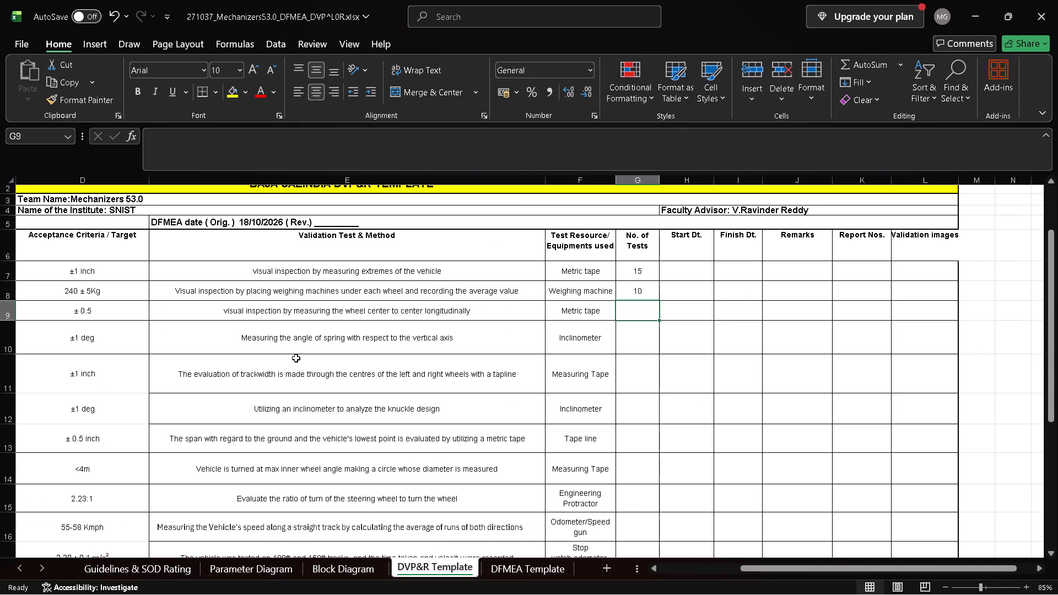
pyautogui.keyDown('ctrl'); pyautogui.scroll(-1, 296, 358); pyautogui.keyUp('ctrl')
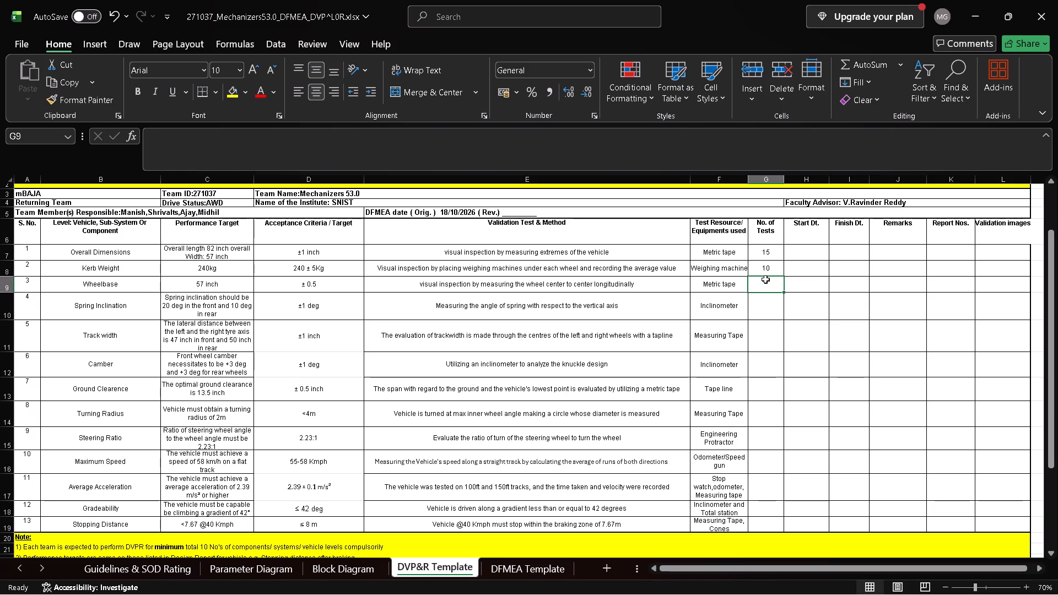
pyautogui.write('20')
pyautogui.press('Down')
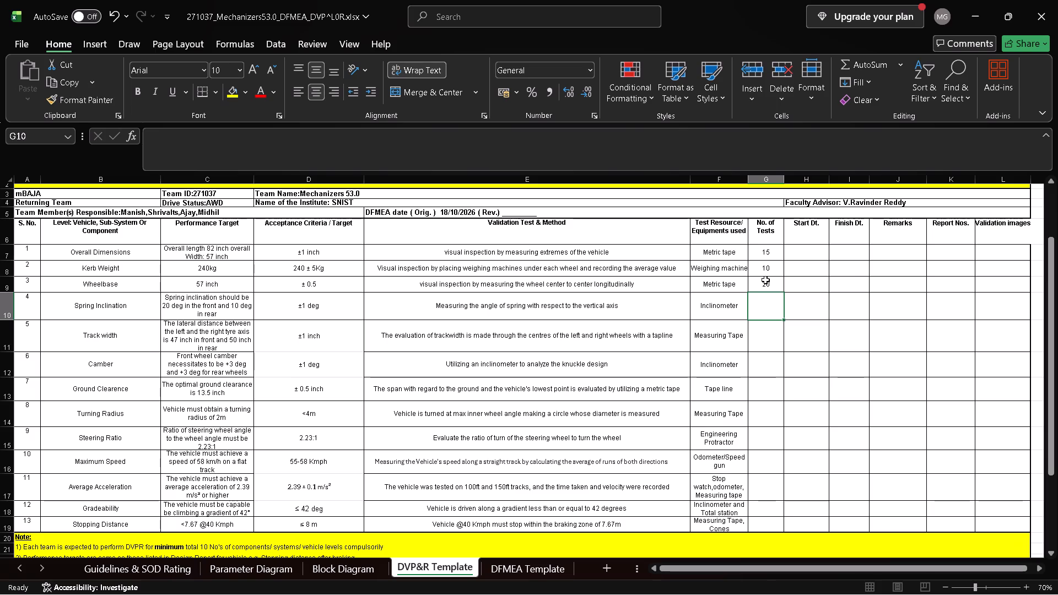
pyautogui.write('12')
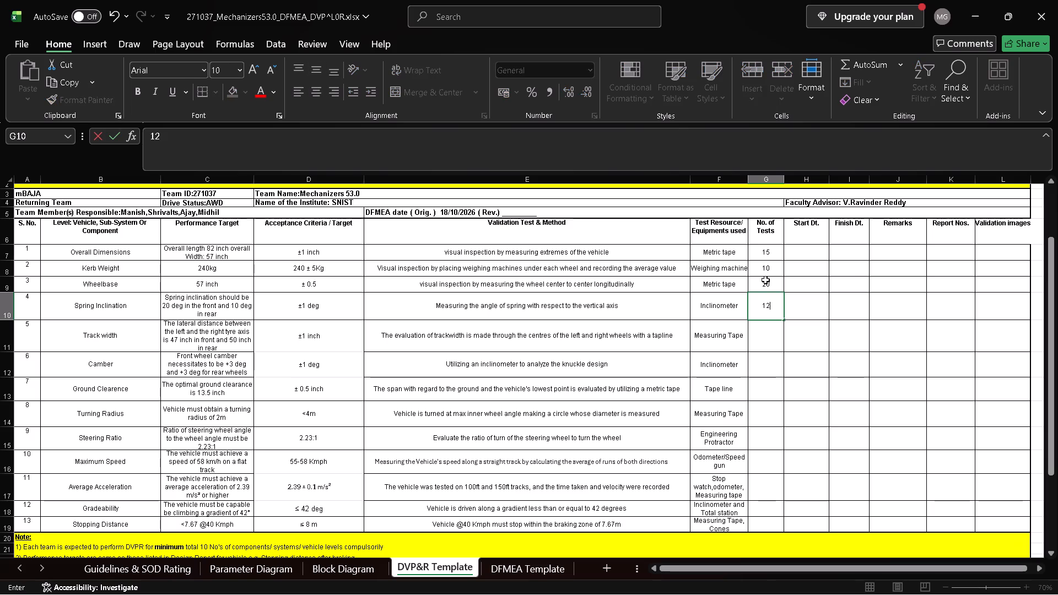
pyautogui.press('Down')
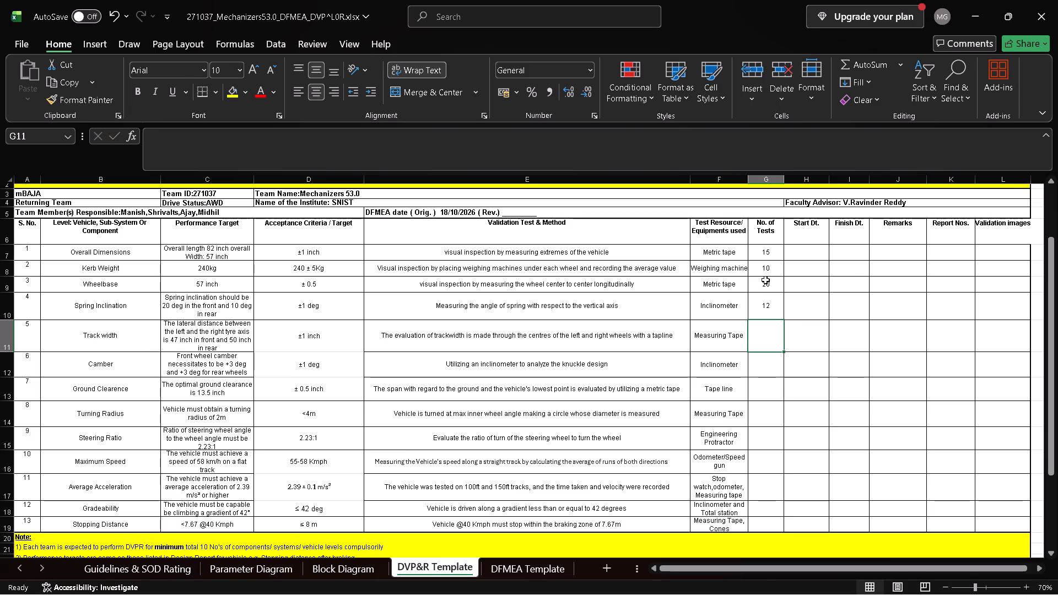
# Enter the number of tests as 20 for Track width and 15 for Camber.
pyautogui.write('25')
pyautogui.press('BackSpace')
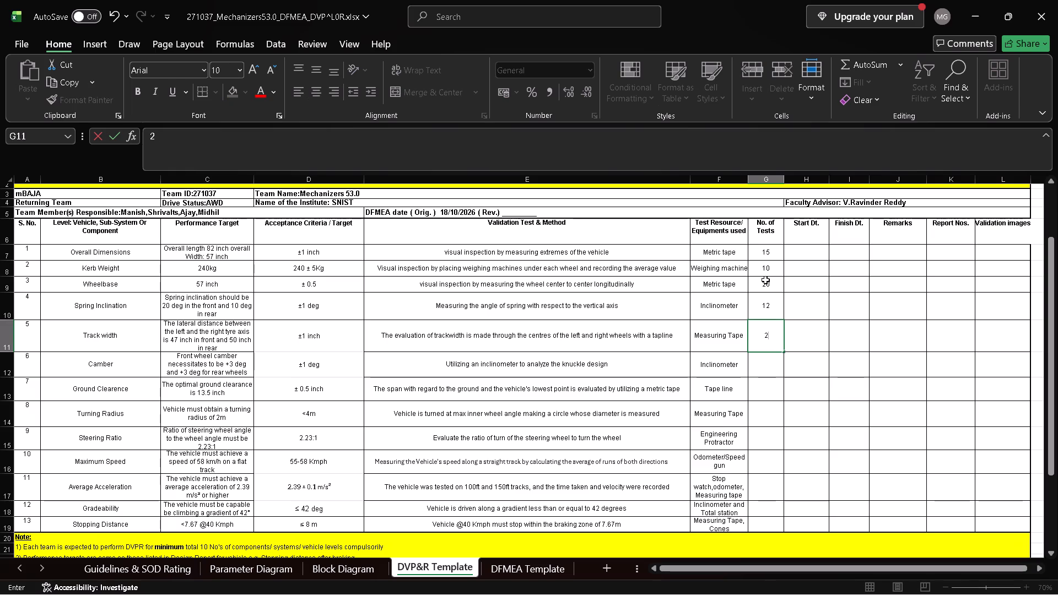
pyautogui.press('0')
pyautogui.press('Down')
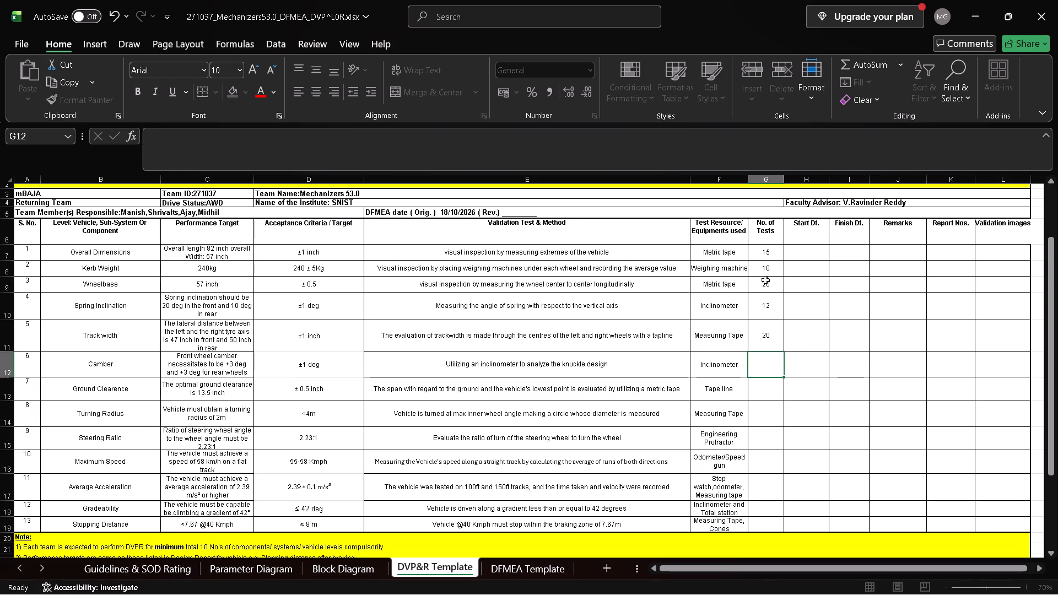
pyautogui.write('15')
pyautogui.press('Down')
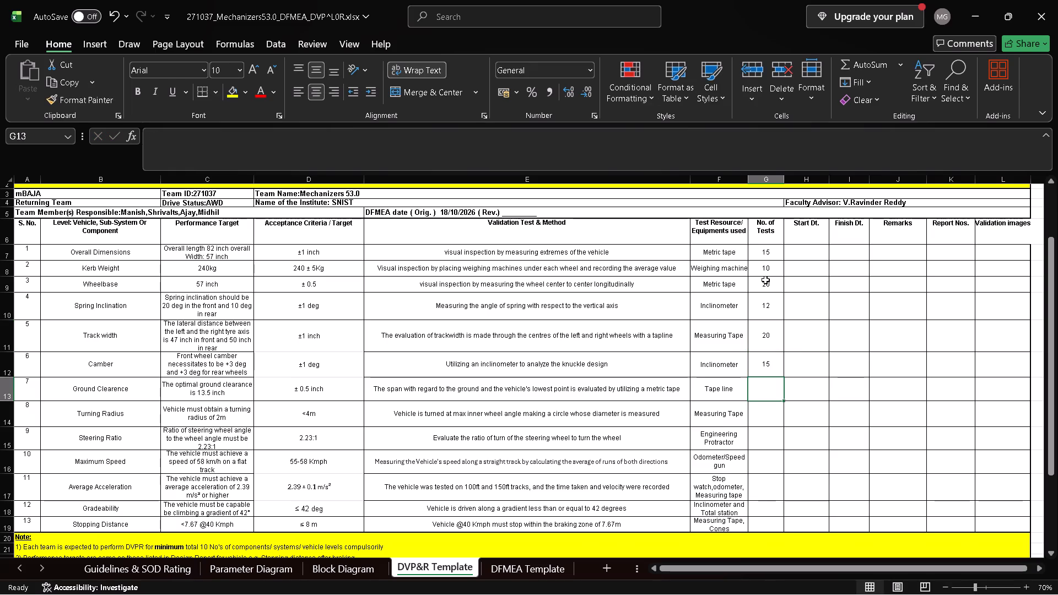
# Enter the number of tests as 40 for Ground Clearance, 18 for Turning Radius and 18 for Steering Ratio.
pyautogui.write('40')
pyautogui.press('Down')
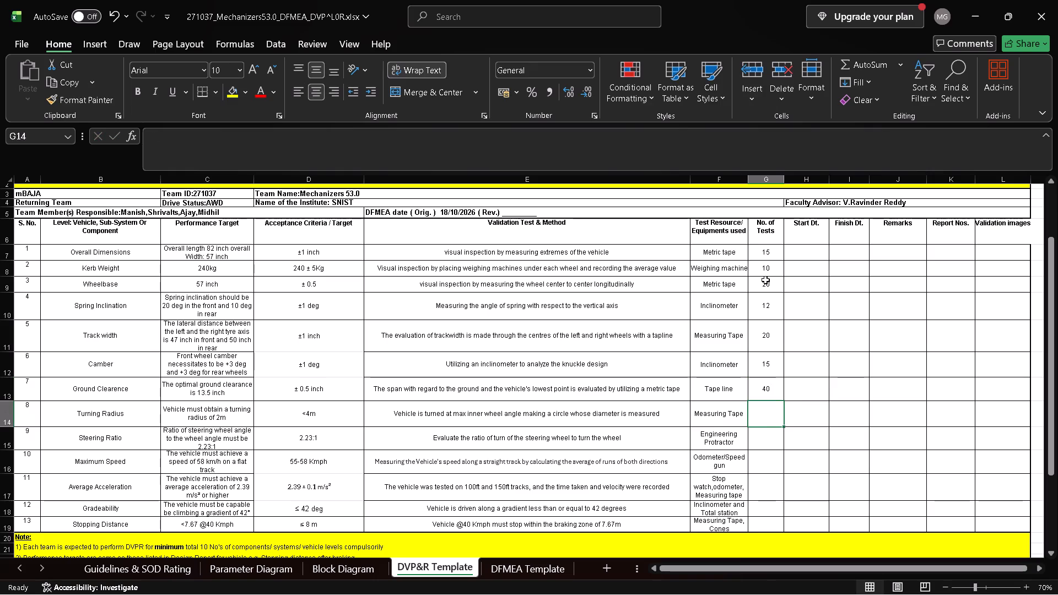
pyautogui.write('18')
pyautogui.press('Down')
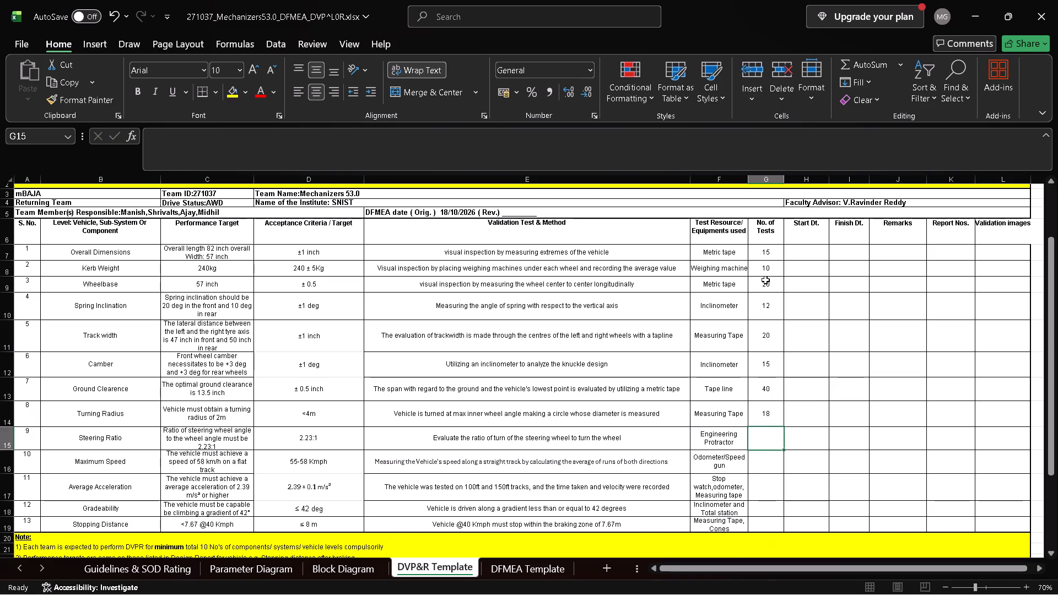
pyautogui.write('18')
pyautogui.press('Down')
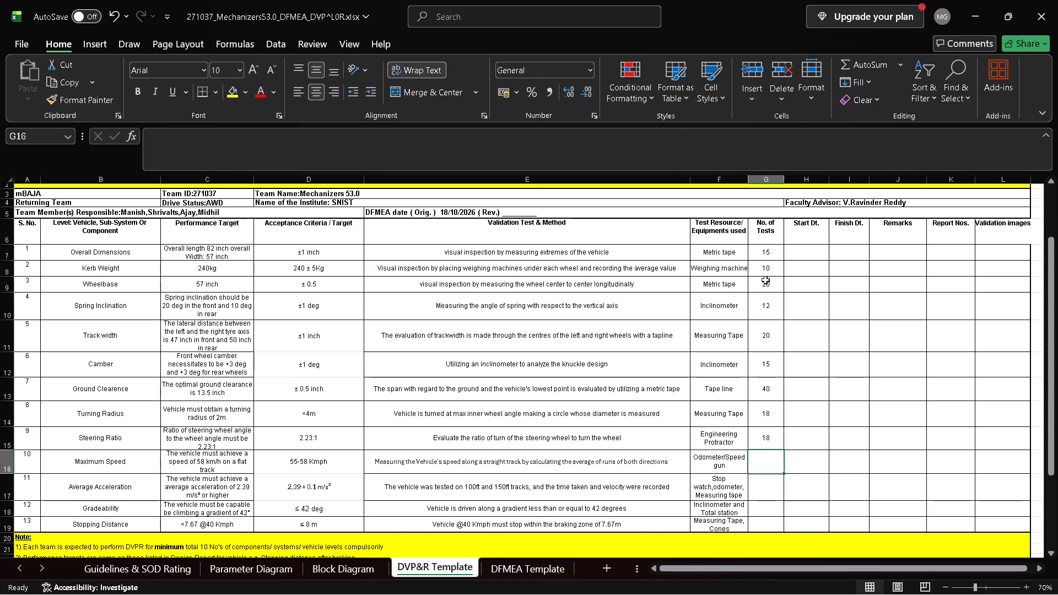
# Enter the number of tests as 25 for Maximum Speed, 15 for Average Acceleration, 12 for Gradeability and 30 for Stopping Distance.
pyautogui.write('25')
pyautogui.press('Down')
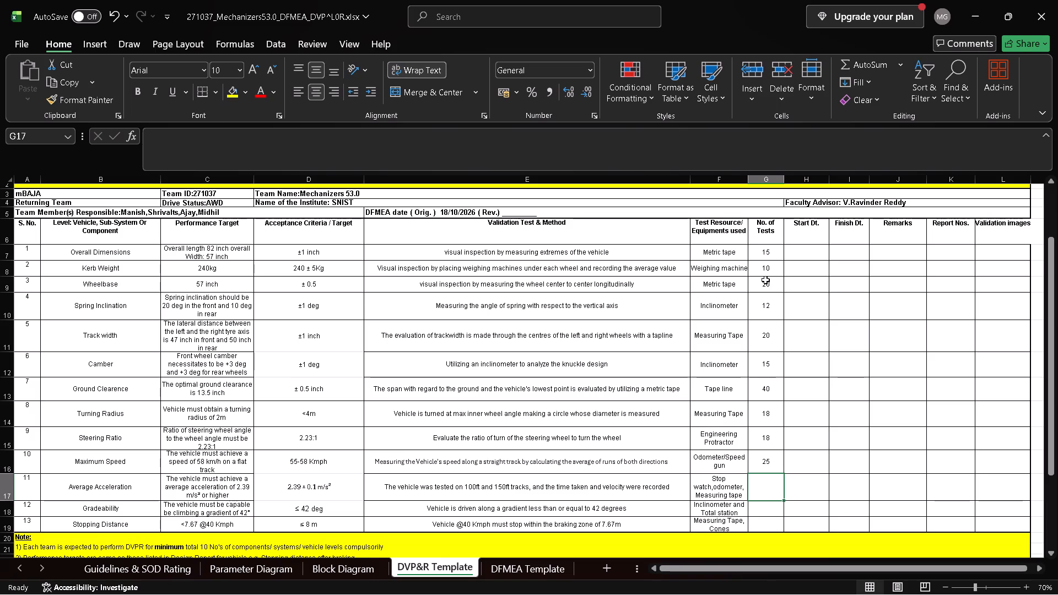
pyautogui.write('15')
pyautogui.press('Down')
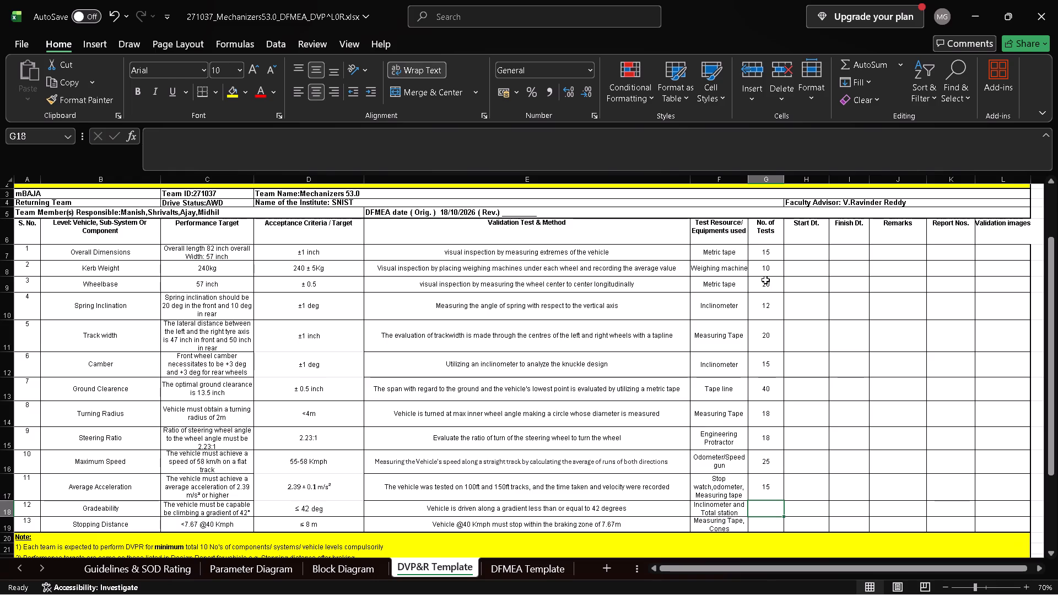
pyautogui.write('21')
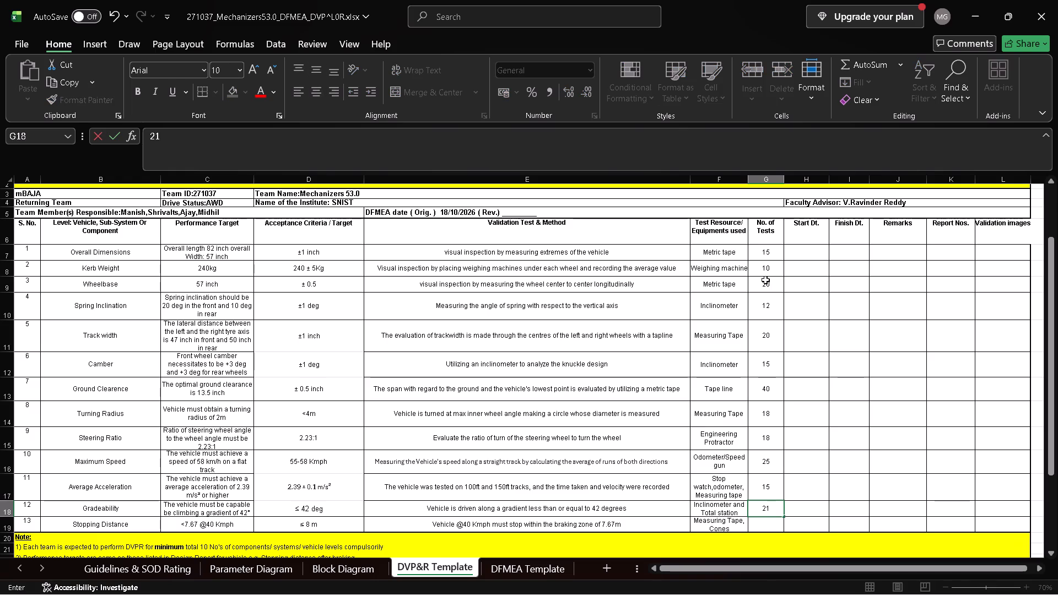
pyautogui.press('BackSpace')
pyautogui.press('BackSpace')
pyautogui.write('12')
pyautogui.press('Down')
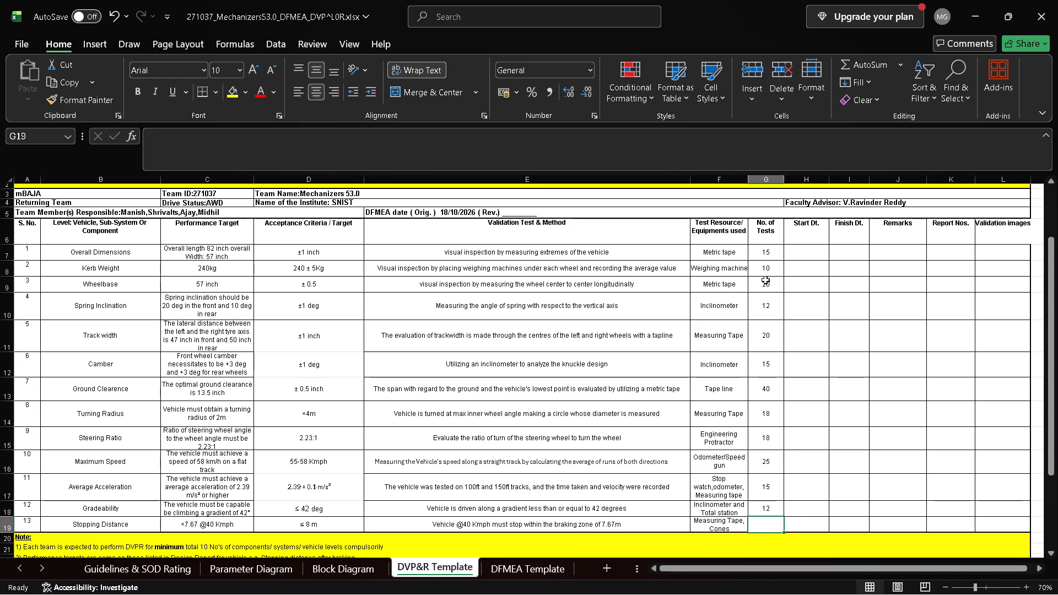
pyautogui.write('30')
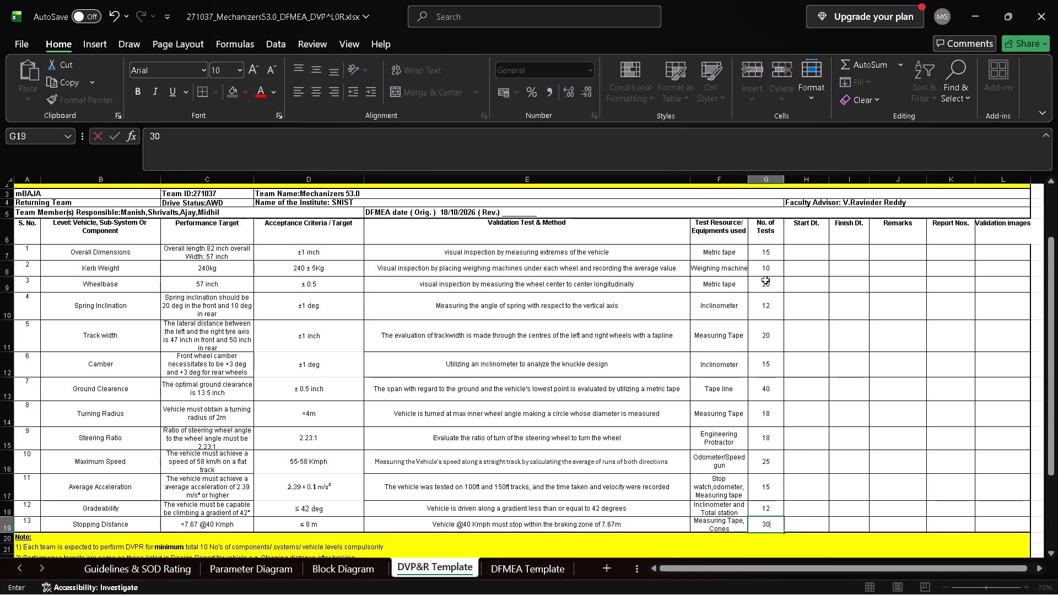
# Enter the start date 3/9/26 for Overall Dimensions.
pyautogui.click(805, 258)
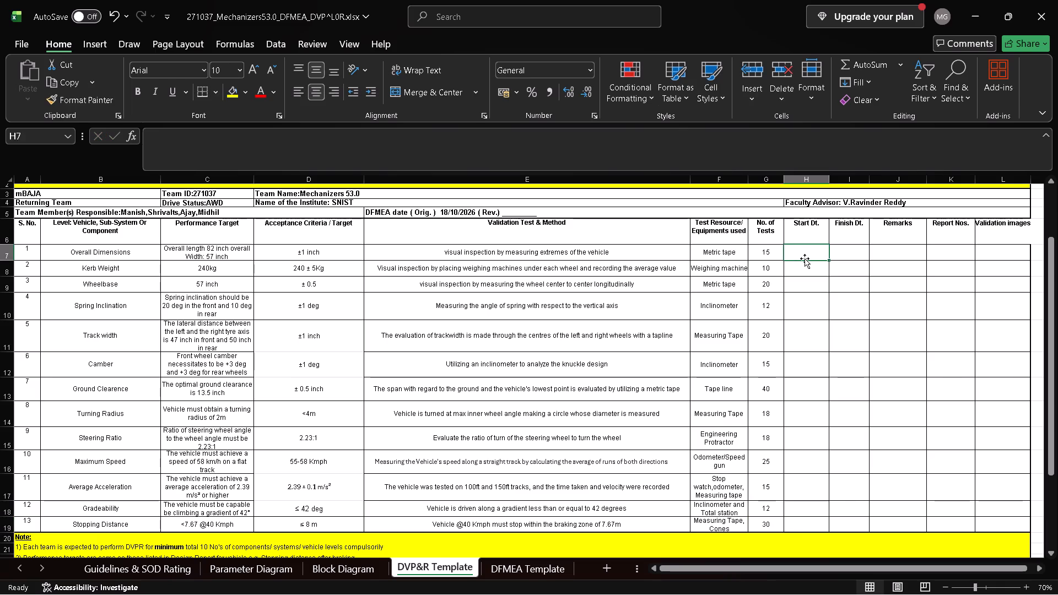
pyautogui.write('3/3')
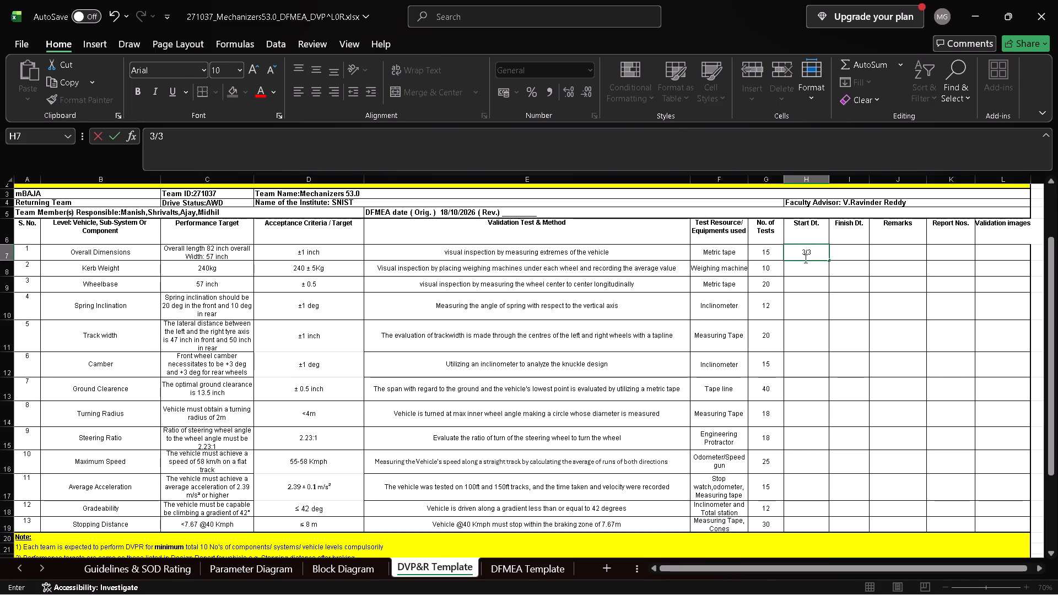
pyautogui.press('BackSpace')
pyautogui.write('9/27')
pyautogui.press('BackSpace')
pyautogui.press('6')
pyautogui.press('Return')
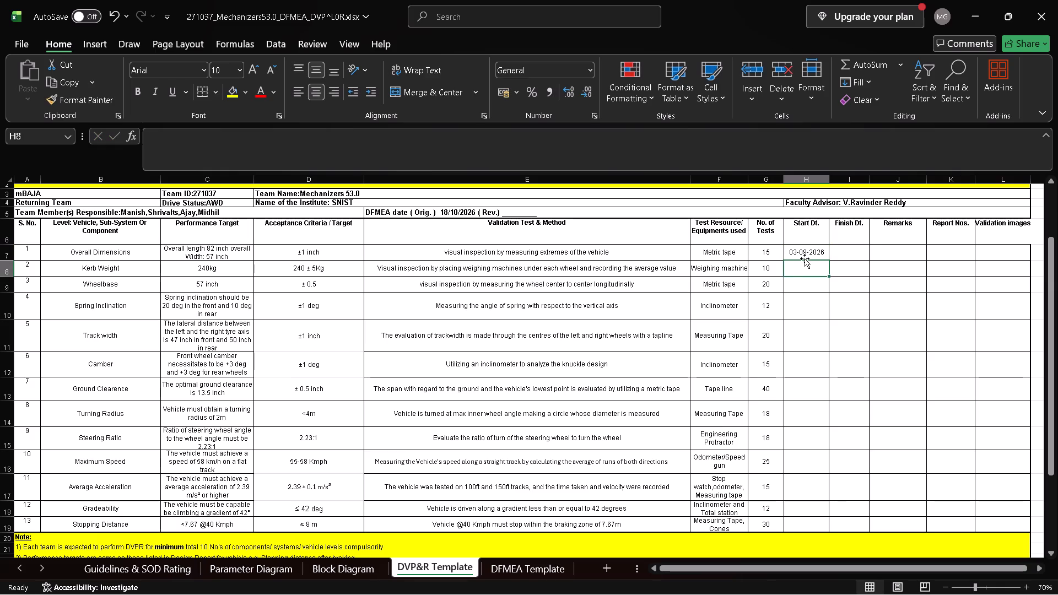
# Enter the start date 10/9/26 for Kerb Weight.
pyautogui.write('10')
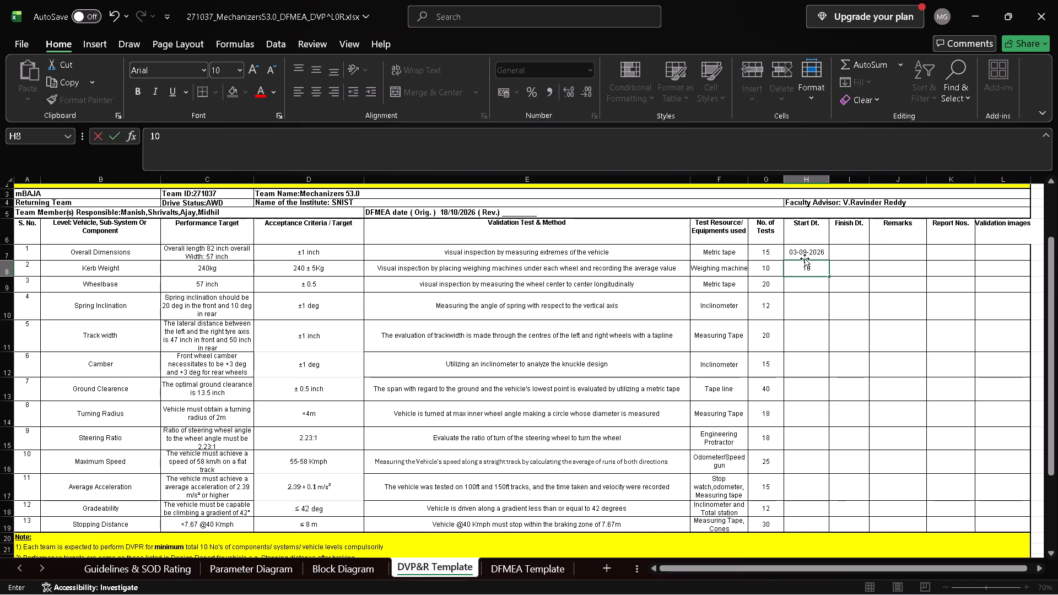
pyautogui.press('/')
pyautogui.press('9')
pyautogui.press('/')
pyautogui.press('2')
pyautogui.press('6')
pyautogui.press('Return')
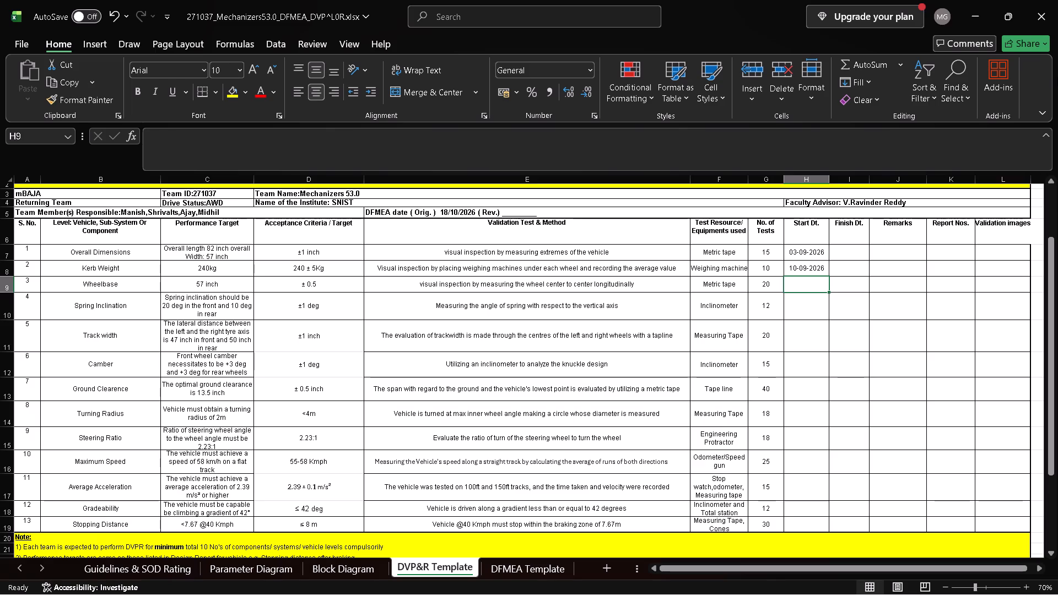
# Enter the start dates as 5/9/26 for Wheelbase and 9/9/26 for Spring Inclination.
pyautogui.write('5/')
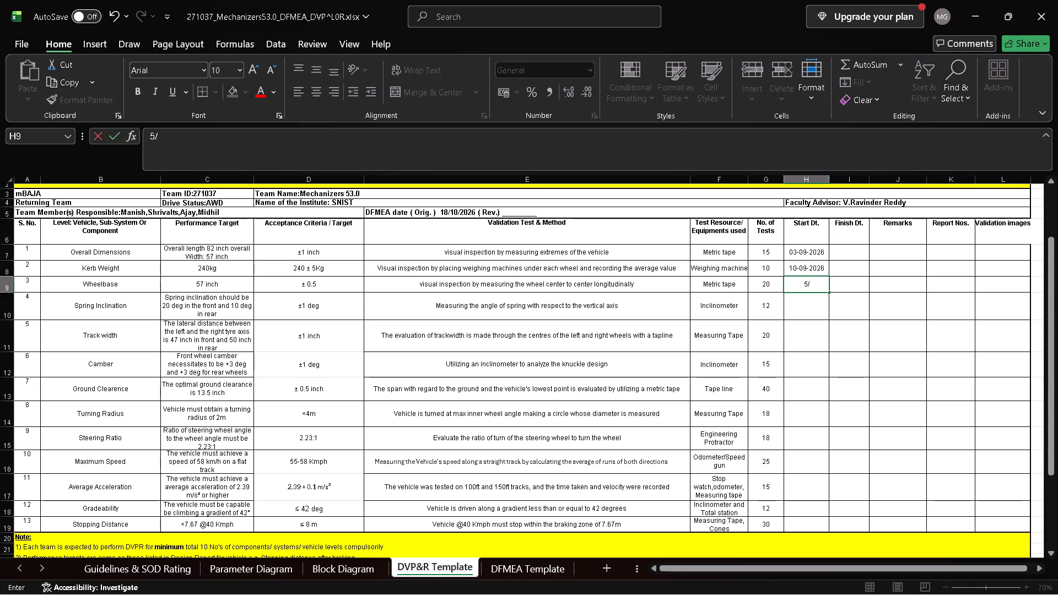
pyautogui.write('9/')
pyautogui.write('26')
pyautogui.press('Return')
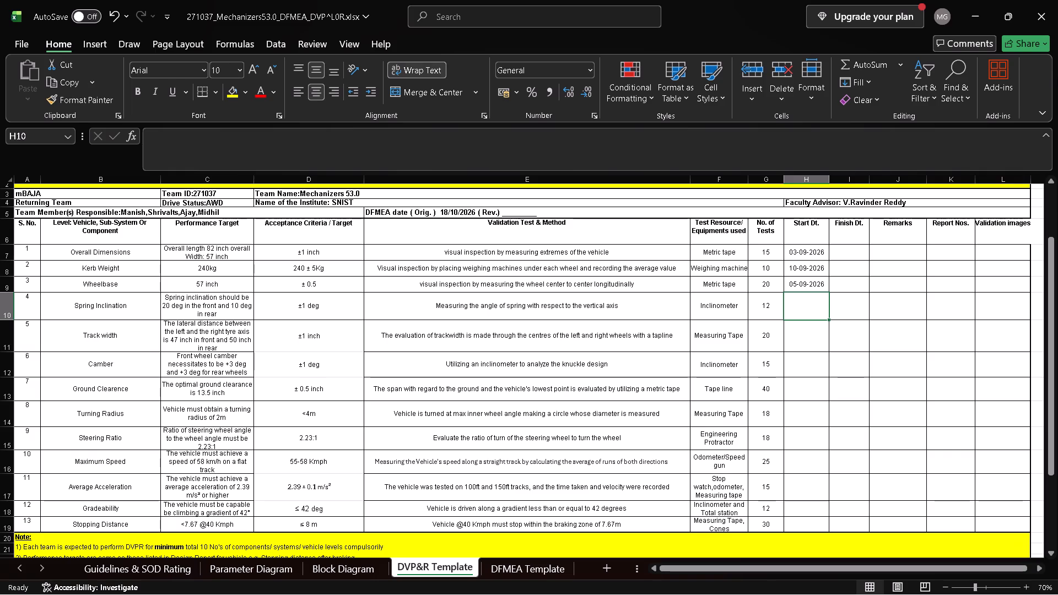
pyautogui.write('9/9/26')
pyautogui.press('Return')
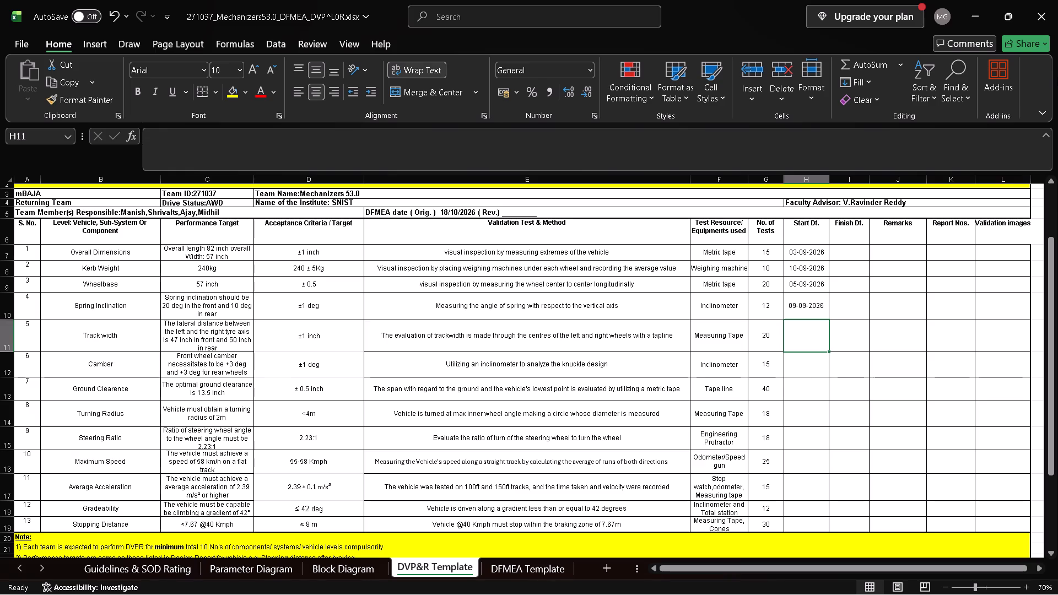
# Enter the start dates as 5/9/26 for Track width and 10/09/26 for Camber.
pyautogui.write('5/9')
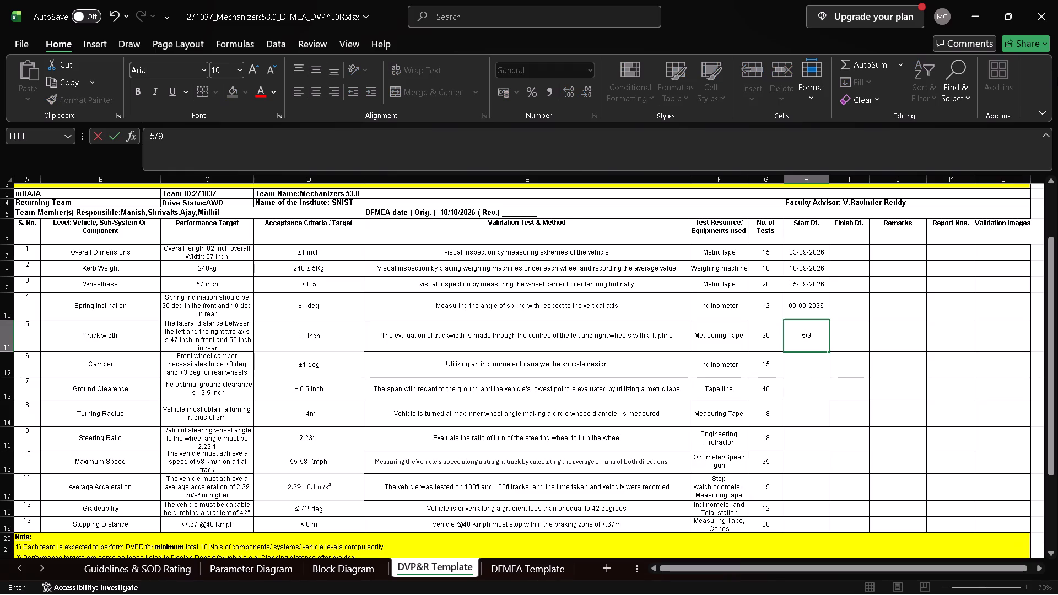
pyautogui.press('/')
pyautogui.write('26')
pyautogui.press('Return')
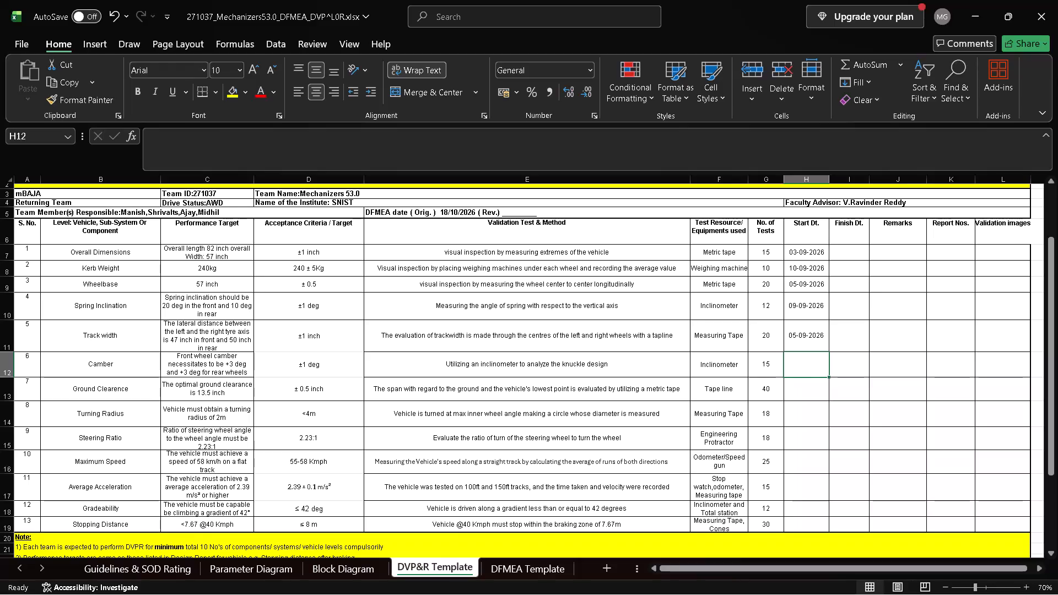
pyautogui.write('10/09')
pyautogui.write('/26')
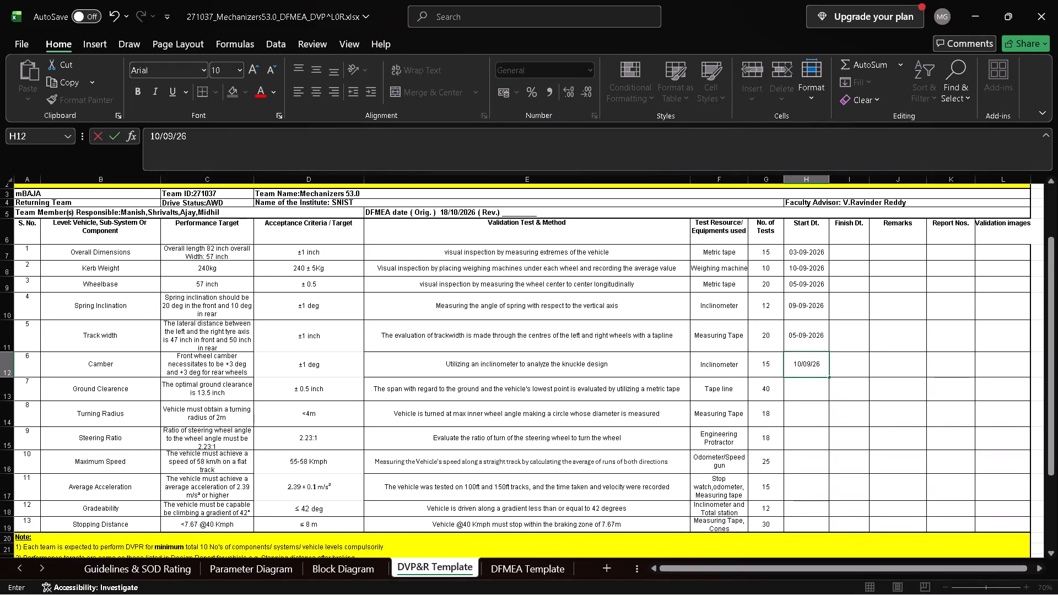
pyautogui.press('Return')
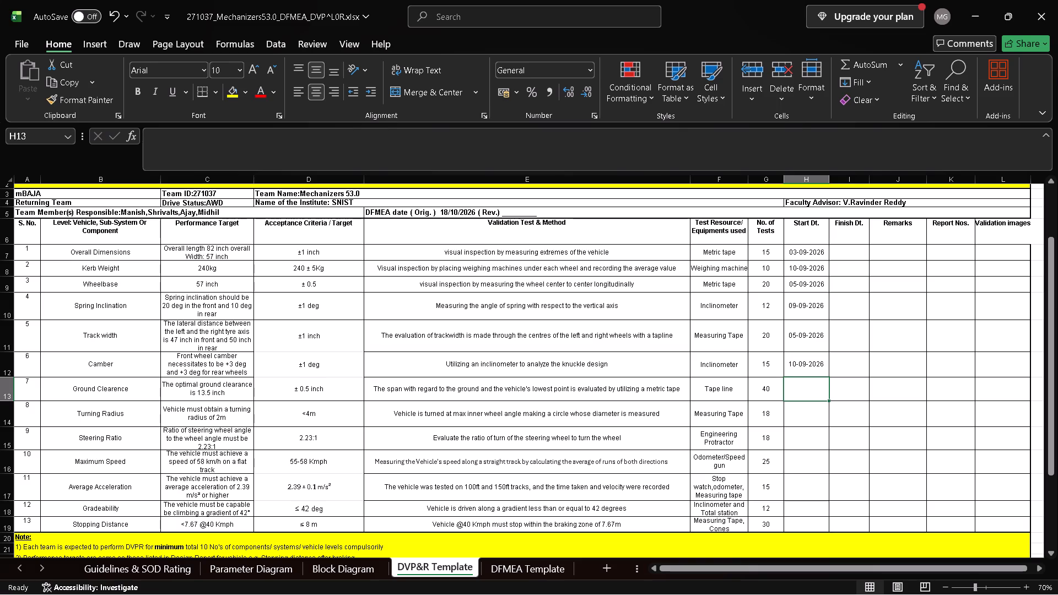
# Enter the start dates as 20/09/26 for Ground Clearance and 3/10/26 for Turning Radius.
pyautogui.write('20/09/26')
pyautogui.press('Return')
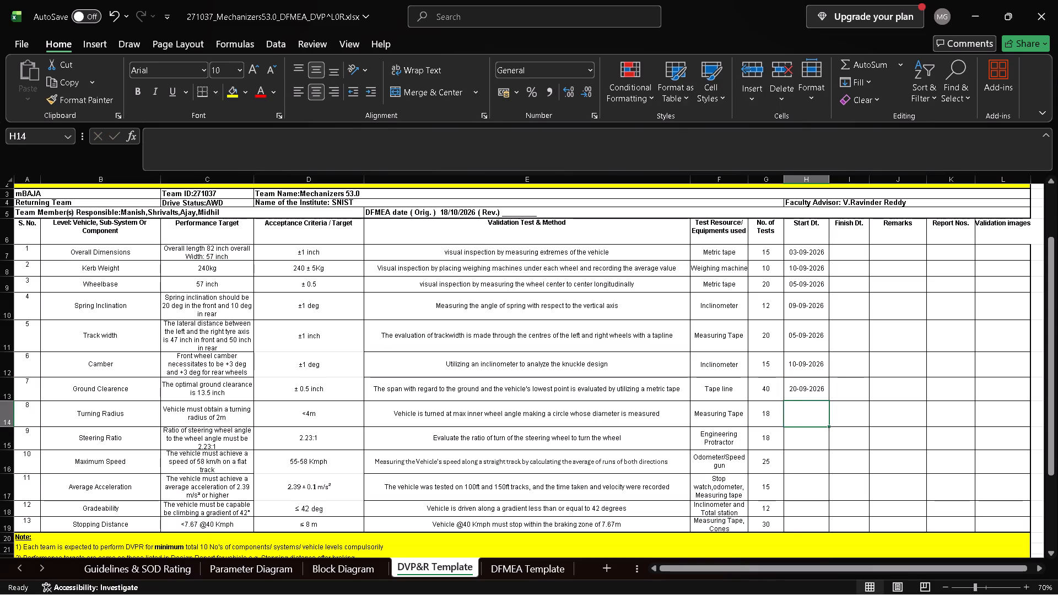
pyautogui.press('3')
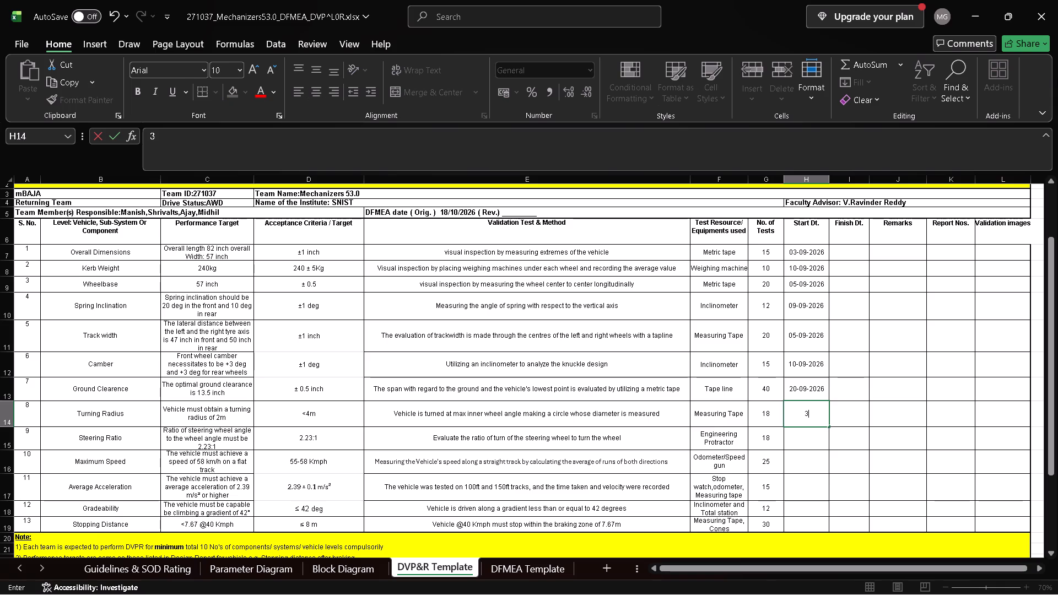
pyautogui.write('/10/')
pyautogui.press('2')
pyautogui.press('6')
pyautogui.press('Return')
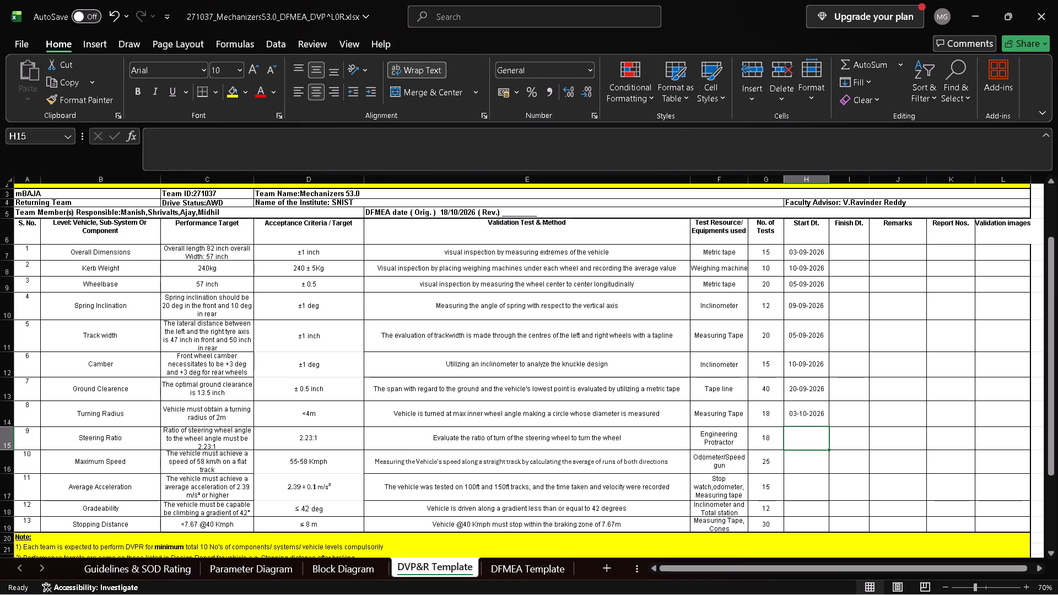
# Enter the start dates as 3/10/26 for Steering Ratio and 7/10/26 for Maximum Speed.
pyautogui.write('3/10/28')
pyautogui.press('BackSpace')
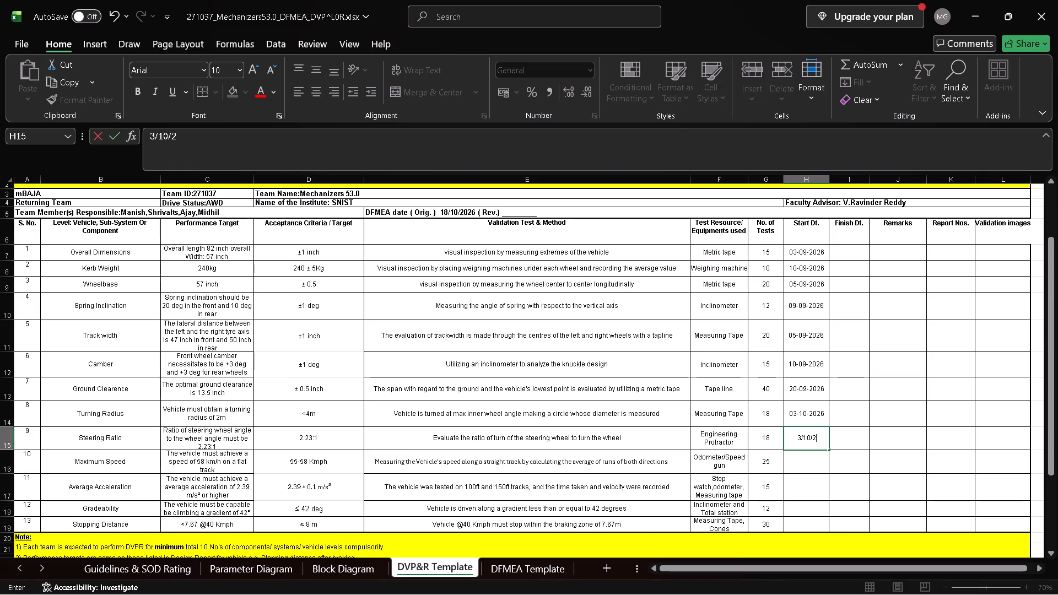
pyautogui.press('6')
pyautogui.press('Return')
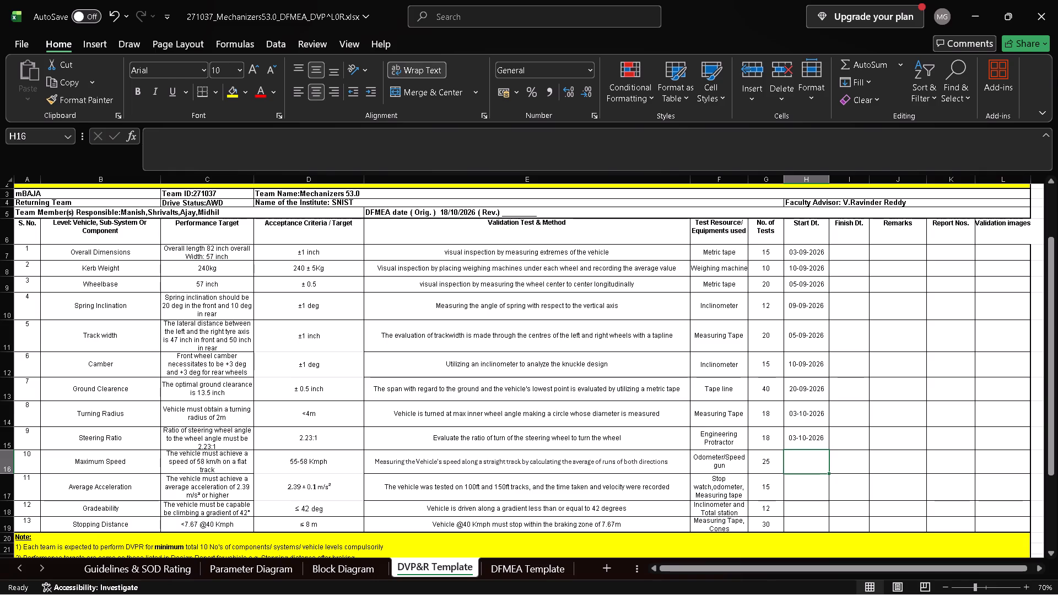
pyautogui.write('7/10/')
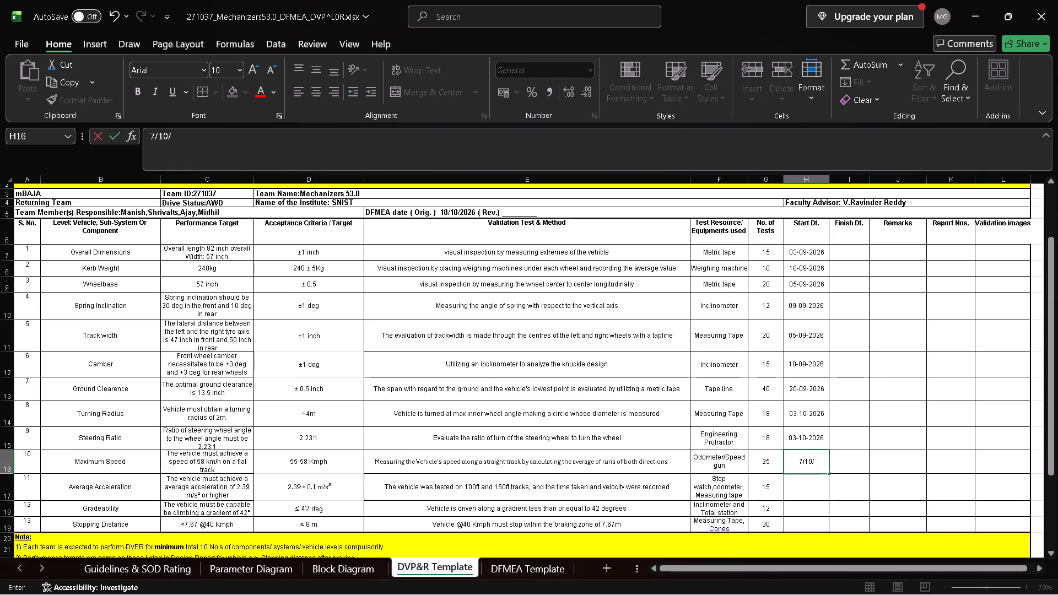
pyautogui.write('26')
pyautogui.press('Return')
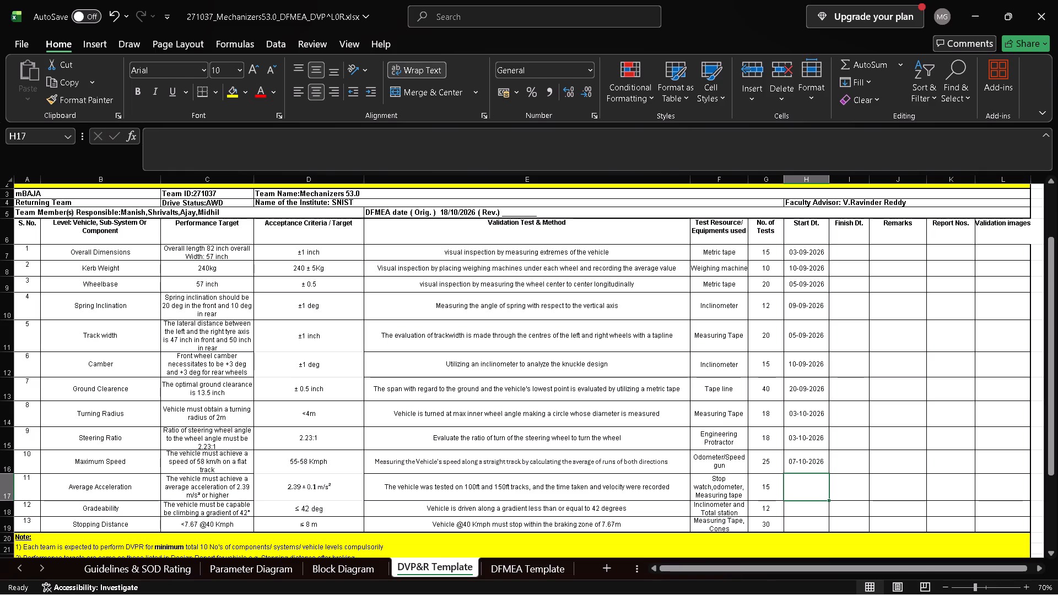
# Enter the start dates as 7/10/26 for Average Acceleration and 12/10/26 for Gradeability.
pyautogui.press('7')
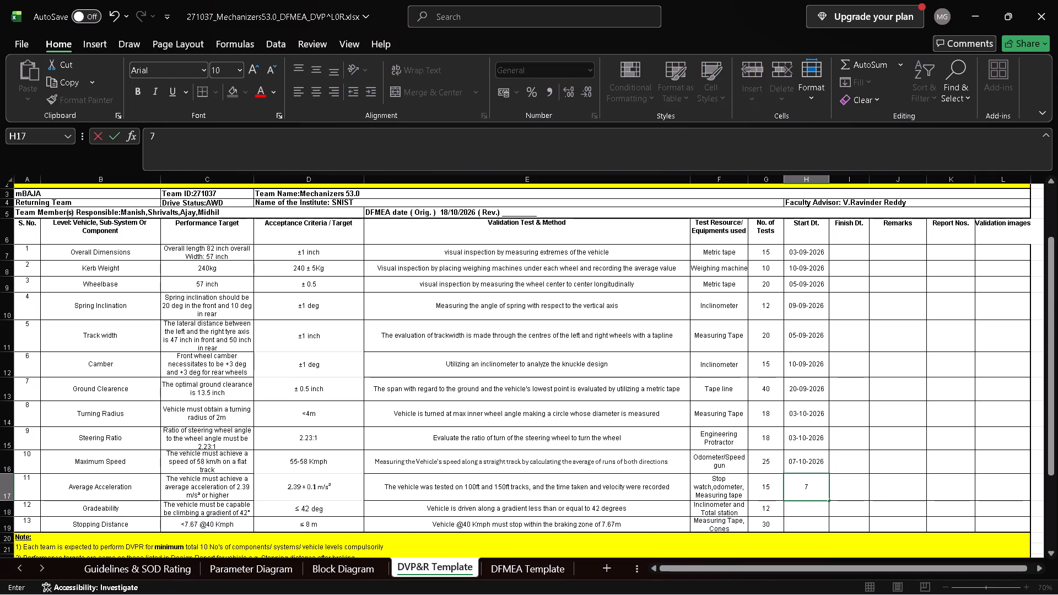
pyautogui.write('/10/26')
pyautogui.press('Return')
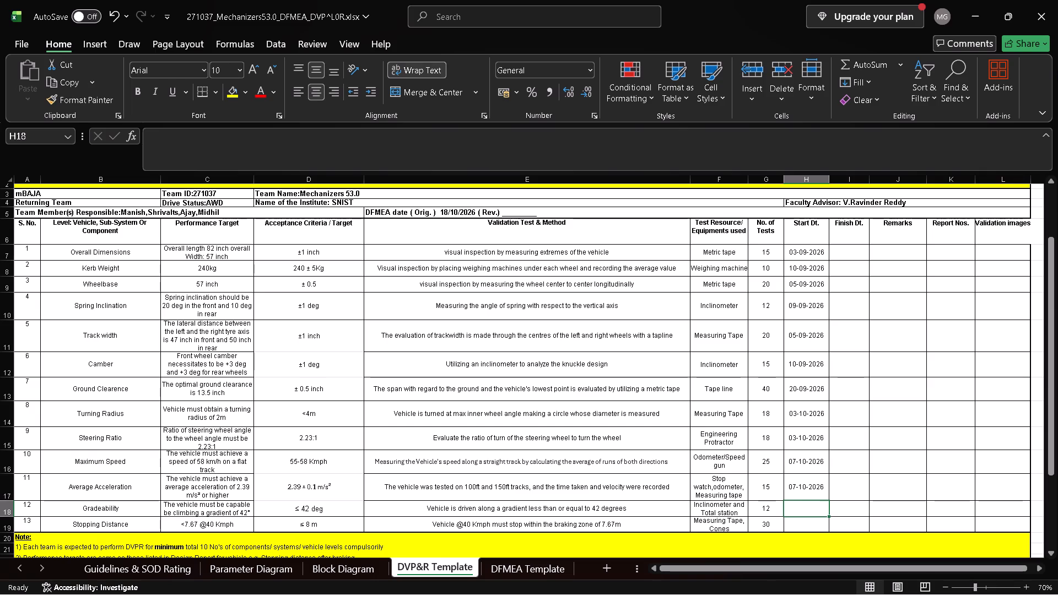
pyautogui.write('12')
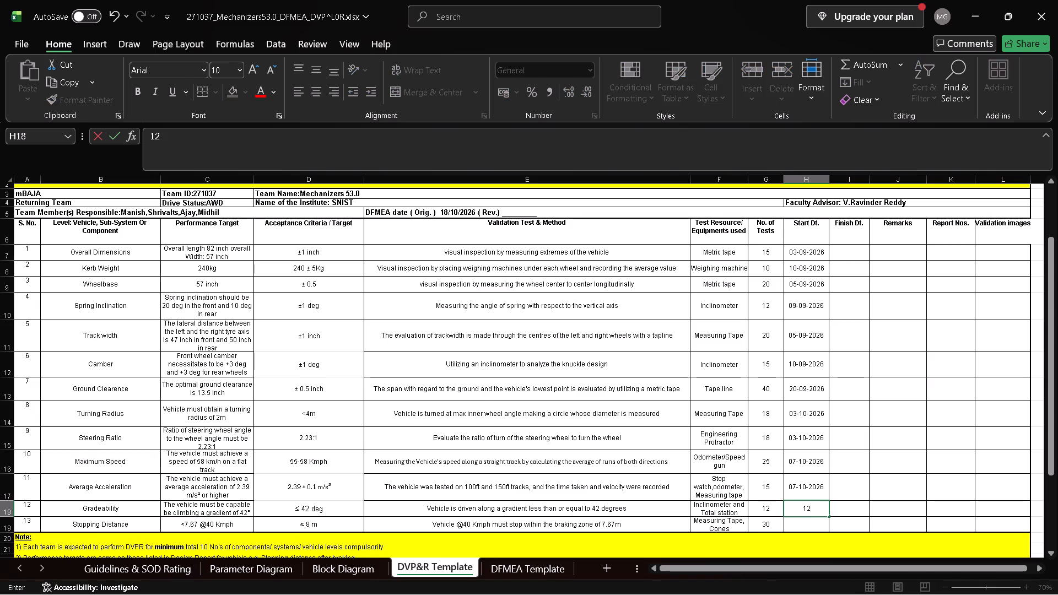
pyautogui.write('/10/26')
pyautogui.press('Return')
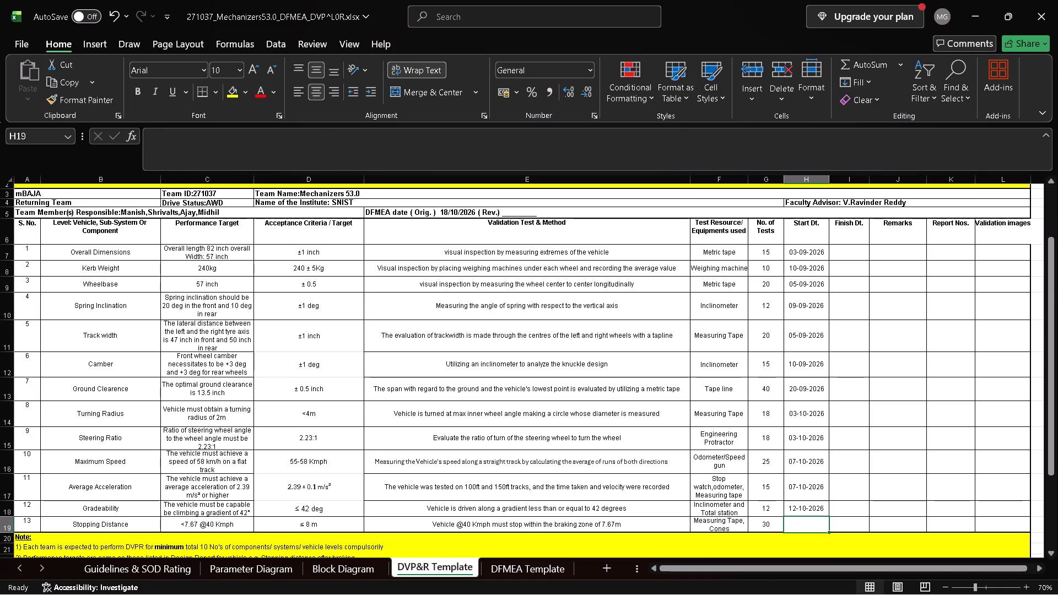
# Enter the start date 7/10/26 for Stopping Distance.
pyautogui.press('7')
pyautogui.write('/0')
pyautogui.press('BackSpace')
pyautogui.write('10')
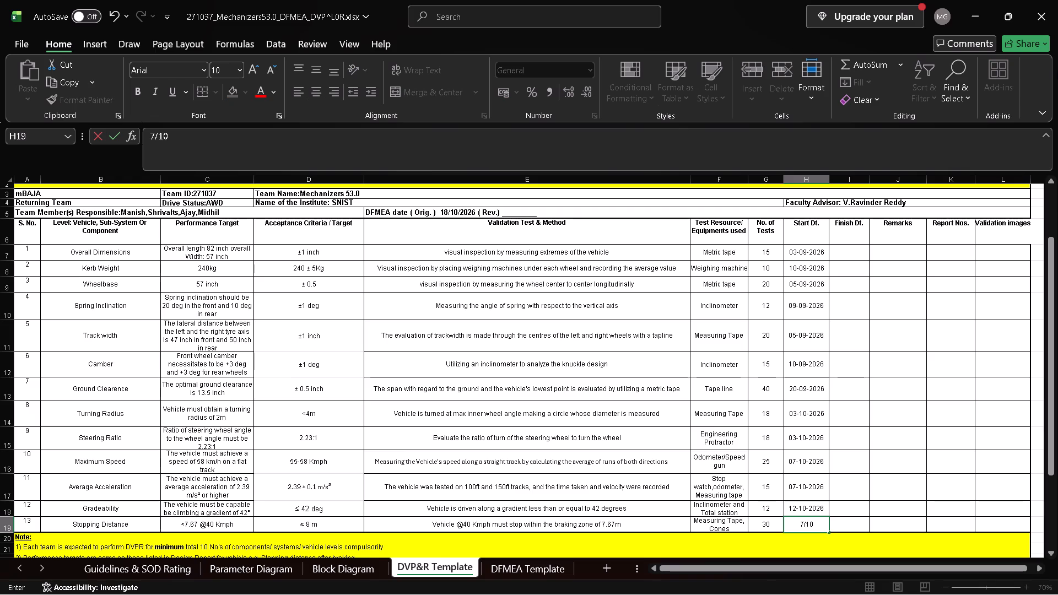
pyautogui.press('/')
pyautogui.write('26')
pyautogui.press('Return')
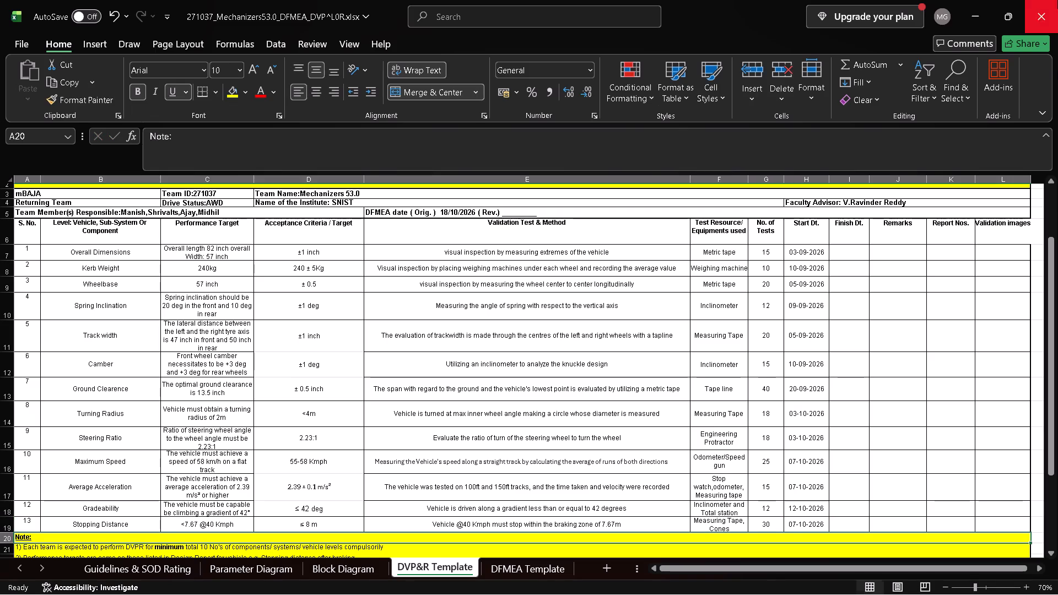
# Enter the finish dates as 18/9/26 for Overall Dimensions and 20/09/26 for Kerb Weight.
pyautogui.click(854, 248)
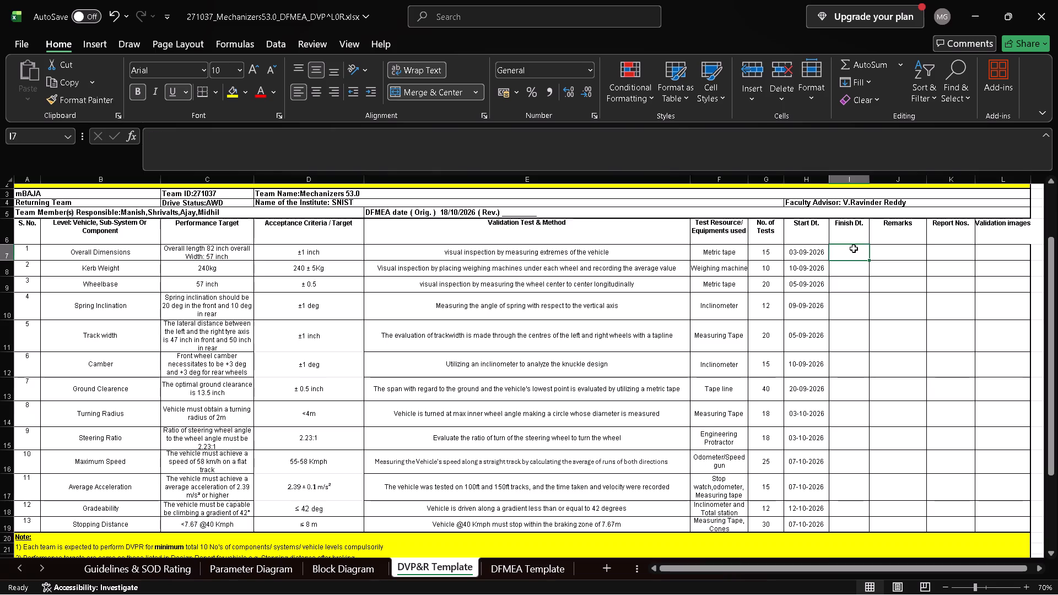
pyautogui.write('18/')
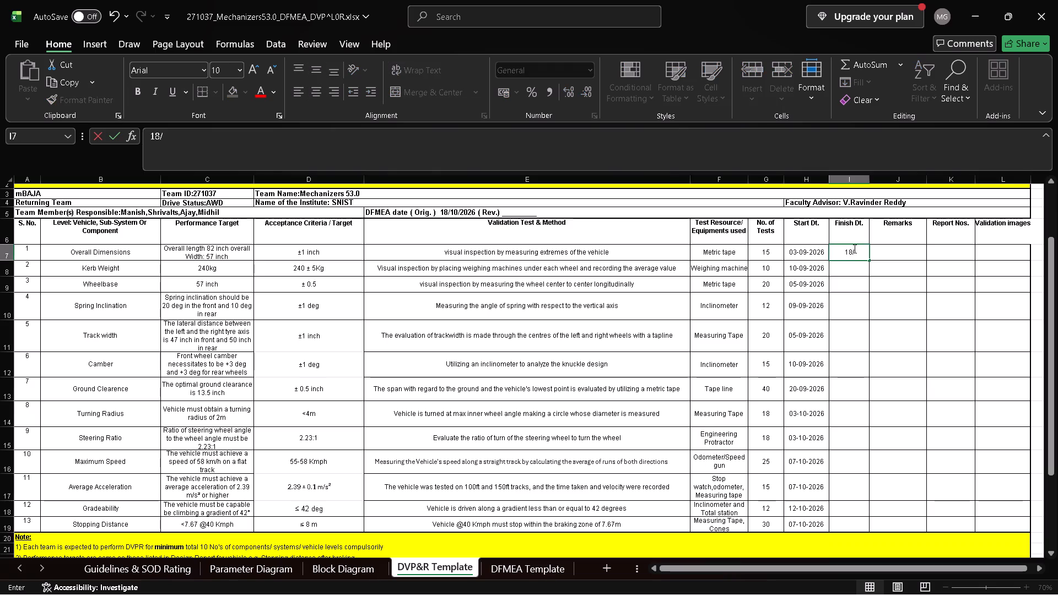
pyautogui.press('9')
pyautogui.write('/26')
pyautogui.press('Return')
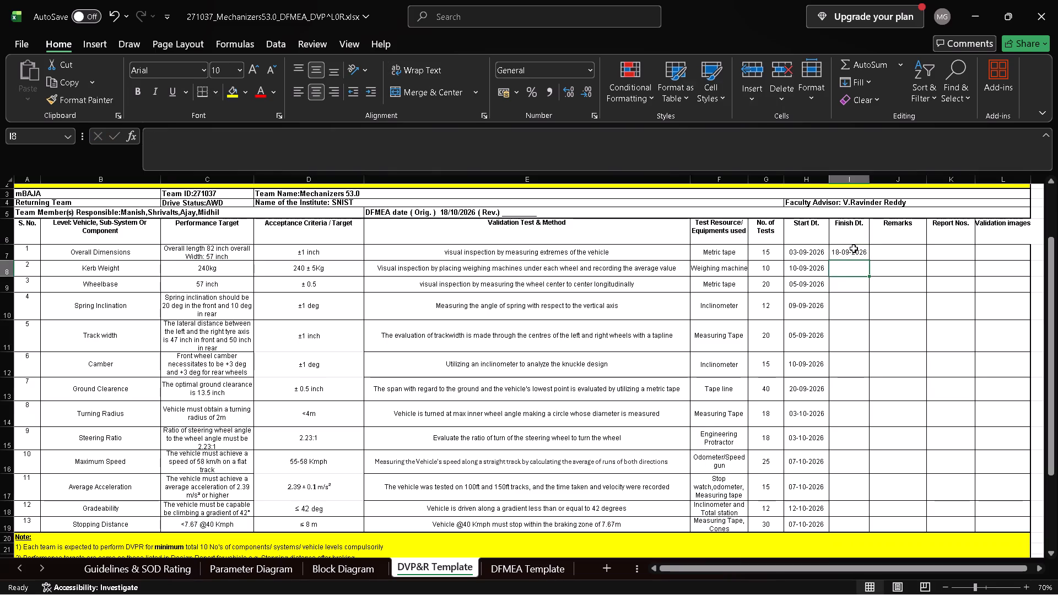
pyautogui.write('18')
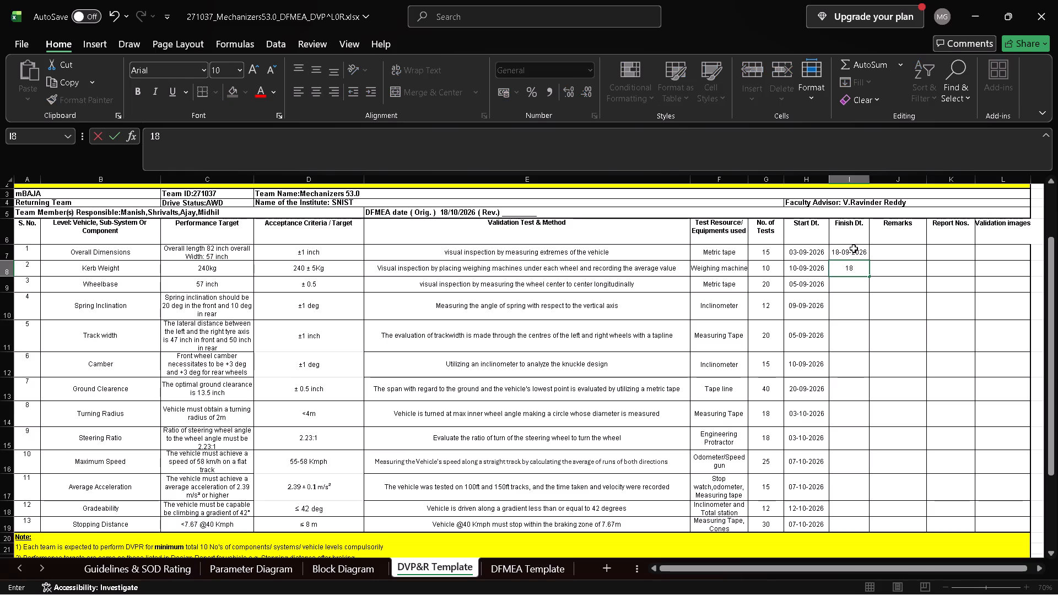
pyautogui.press('BackSpace')
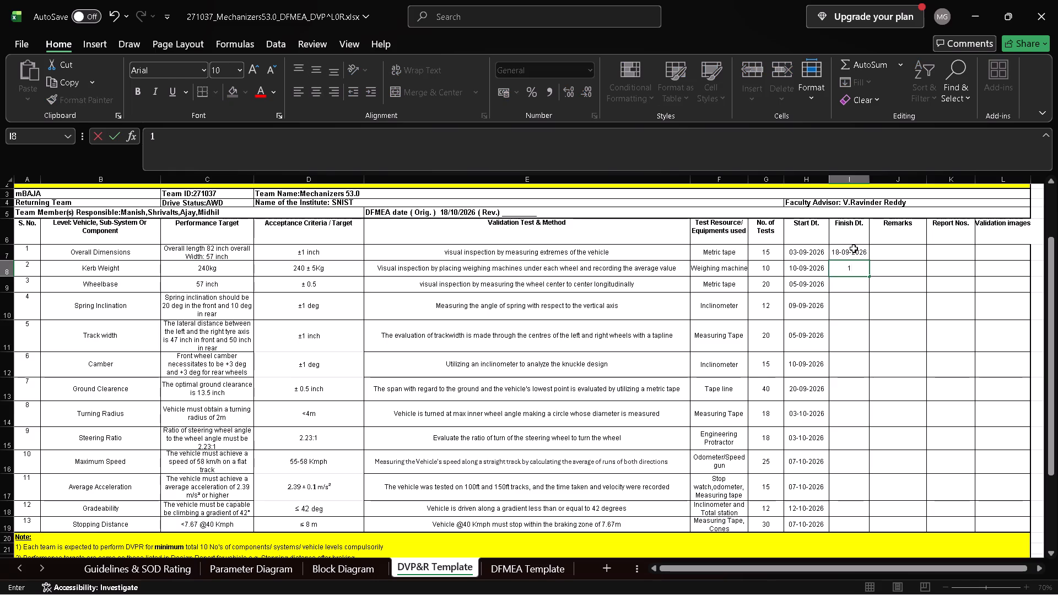
pyautogui.press('BackSpace')
pyautogui.write('20/09')
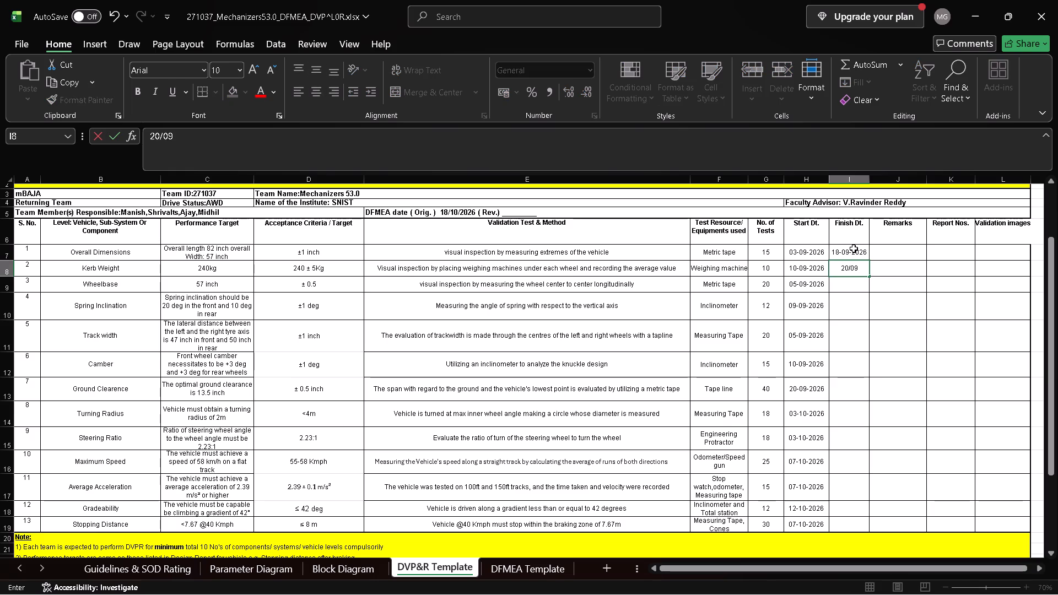
pyautogui.write('/26')
pyautogui.press('Return')
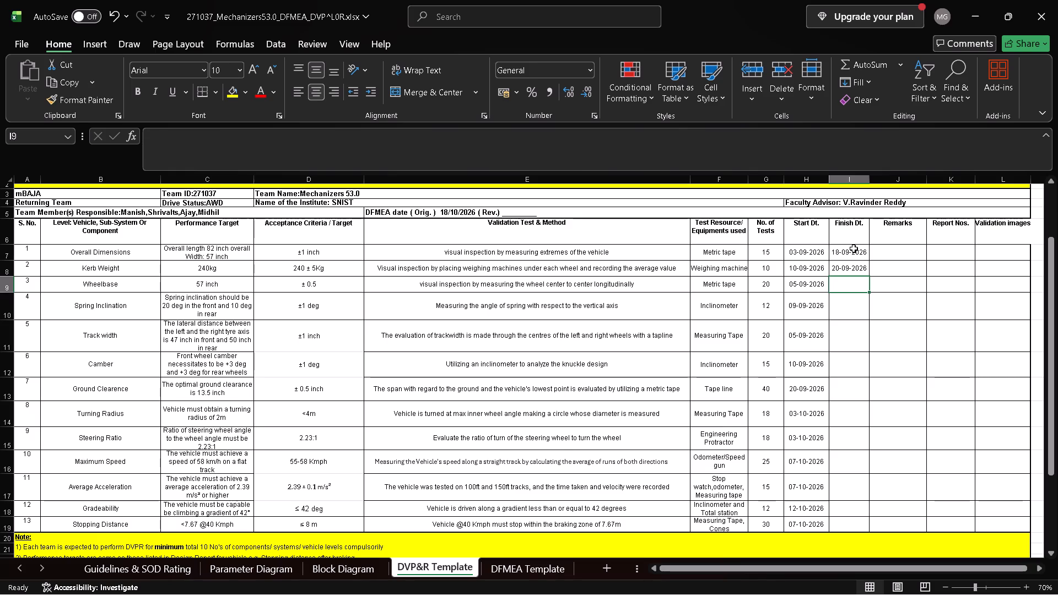
# Enter the finish dates as 18/9/26 for Wheelbase and 15/09/26 for Spring Inclination.
pyautogui.write('18')
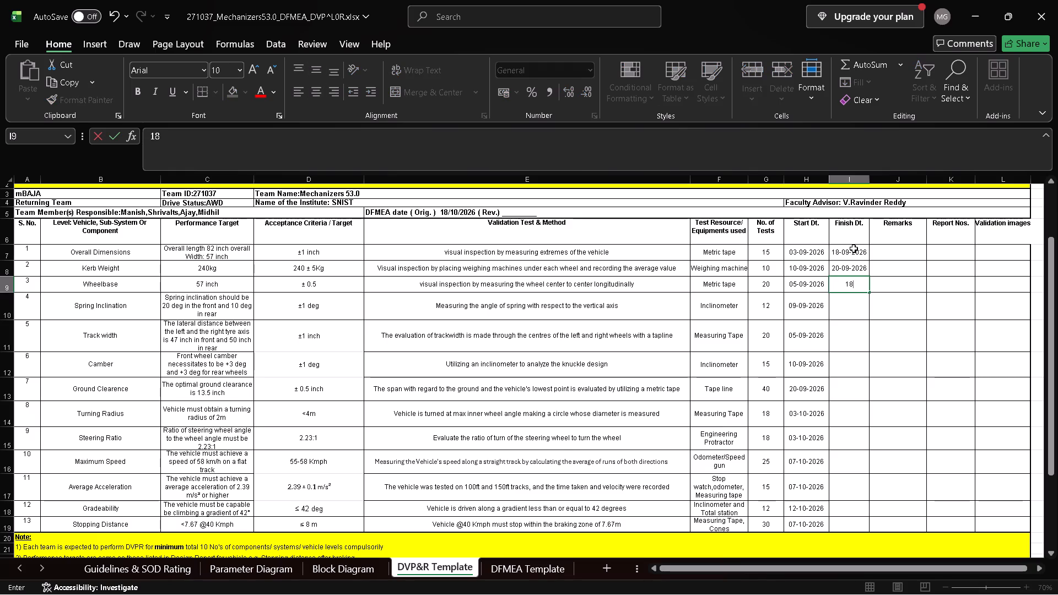
pyautogui.write('/2')
pyautogui.press('BackSpace')
pyautogui.press('9')
pyautogui.write('/26')
pyautogui.press('Return')
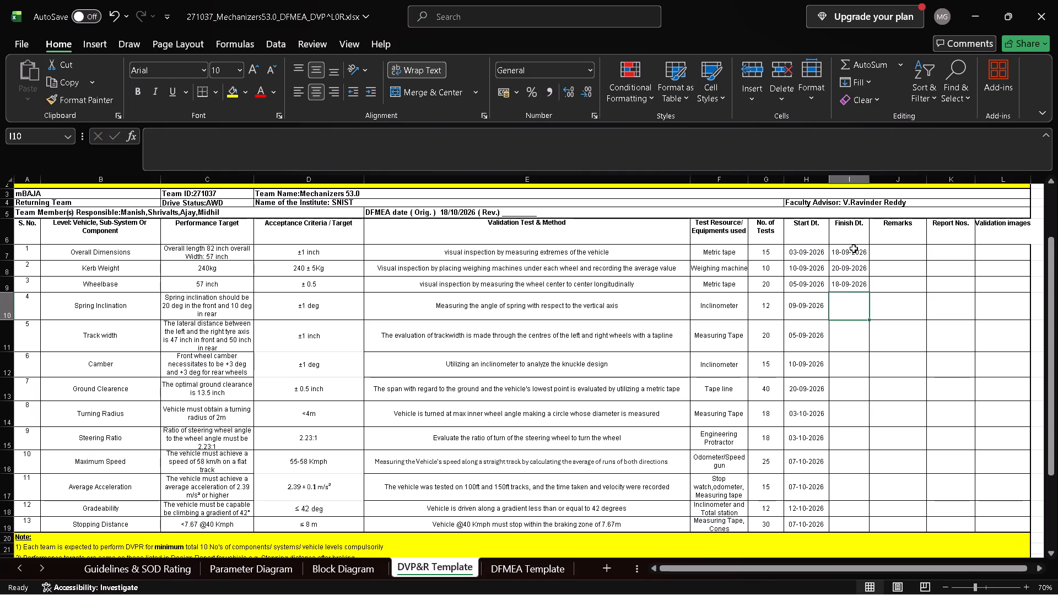
pyautogui.write('15/09/')
pyautogui.write('26')
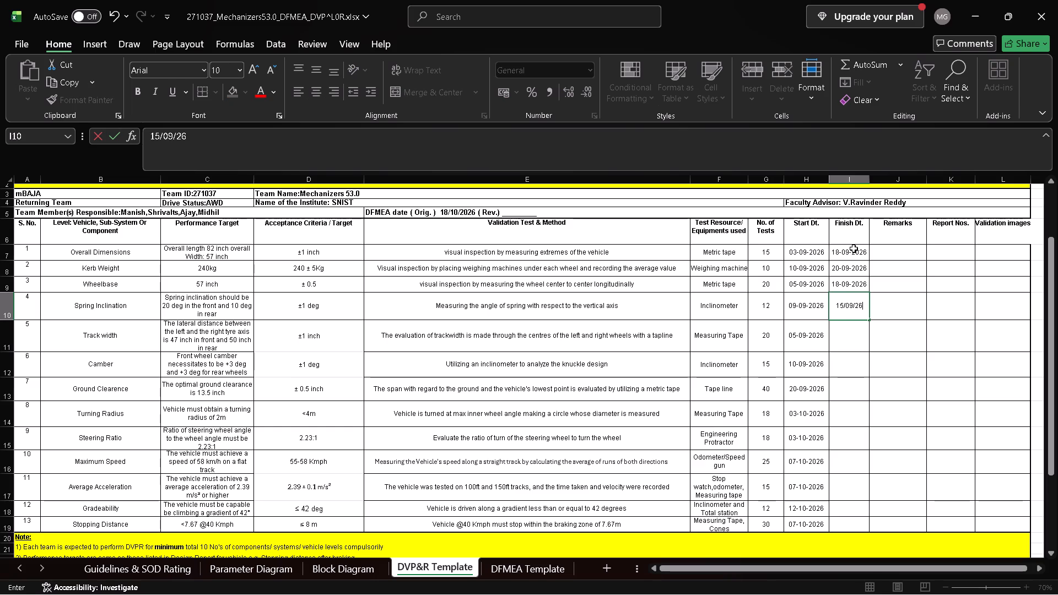
pyautogui.press('Return')
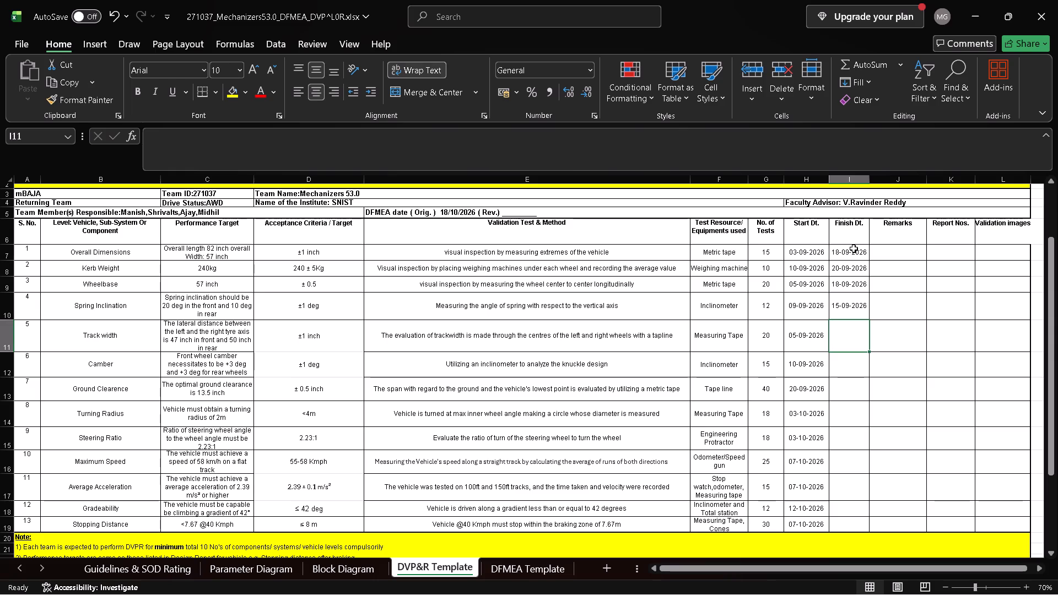
# Enter the finish dates as 20/09/26 for Track width and 25/09/26 for Camber.
pyautogui.write('20/09/26')
pyautogui.press('Return')
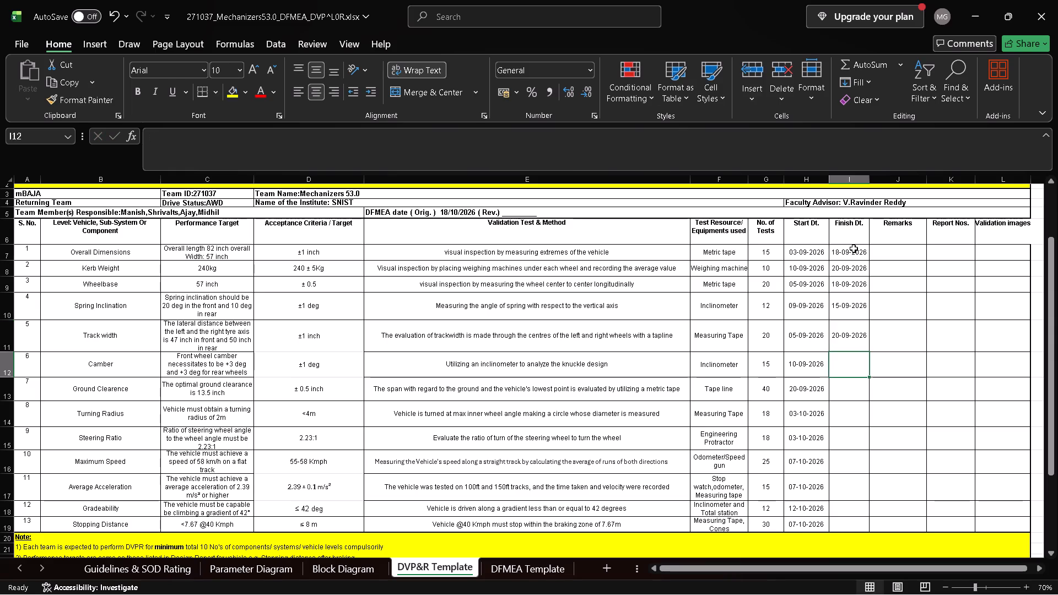
pyautogui.write('25')
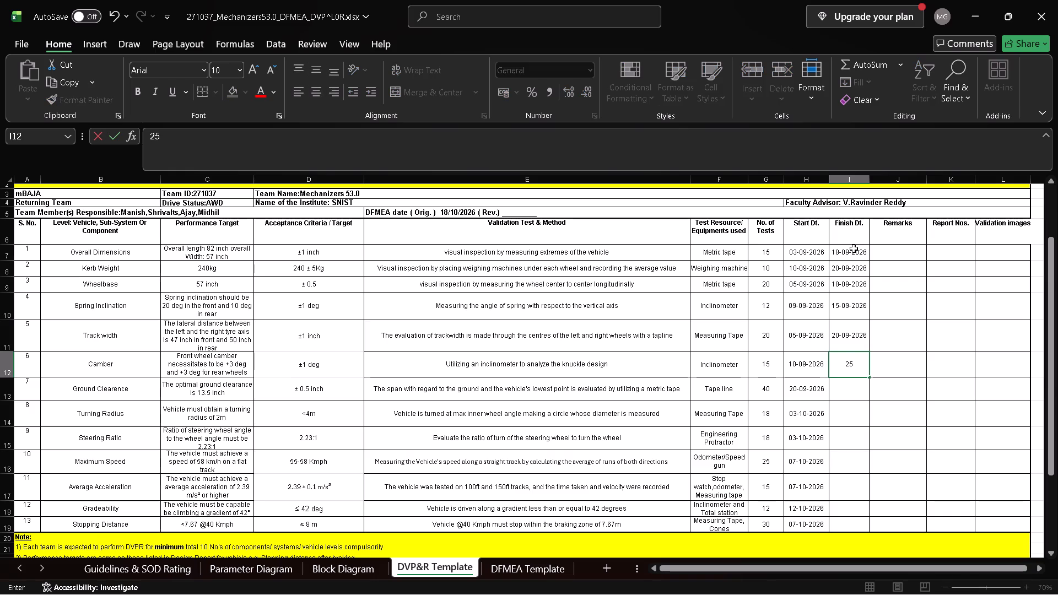
pyautogui.write('/09/26')
pyautogui.press('Return')
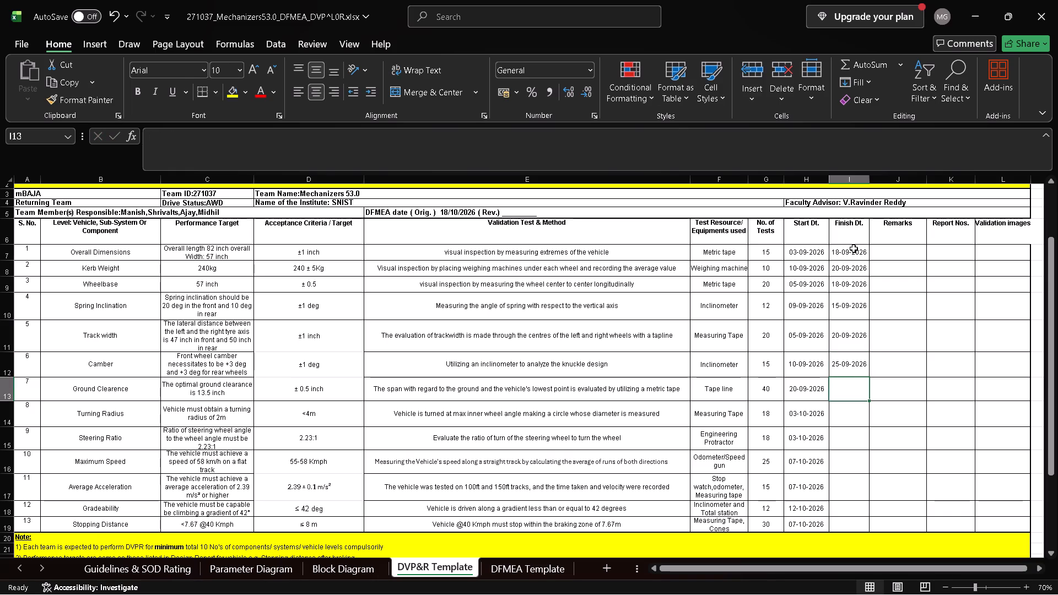
# Enter the finish dates as 25/10/26 for Ground Clearance and 18/10/26 for Turning Radius.
pyautogui.write('25')
pyautogui.write('/10')
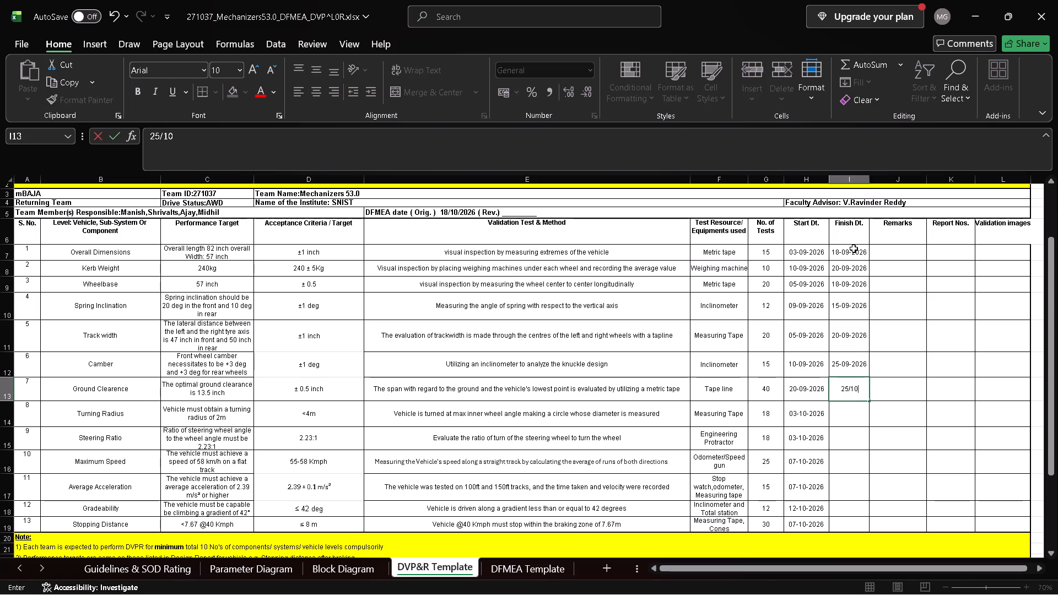
pyautogui.press('/')
pyautogui.write('26')
pyautogui.press('Return')
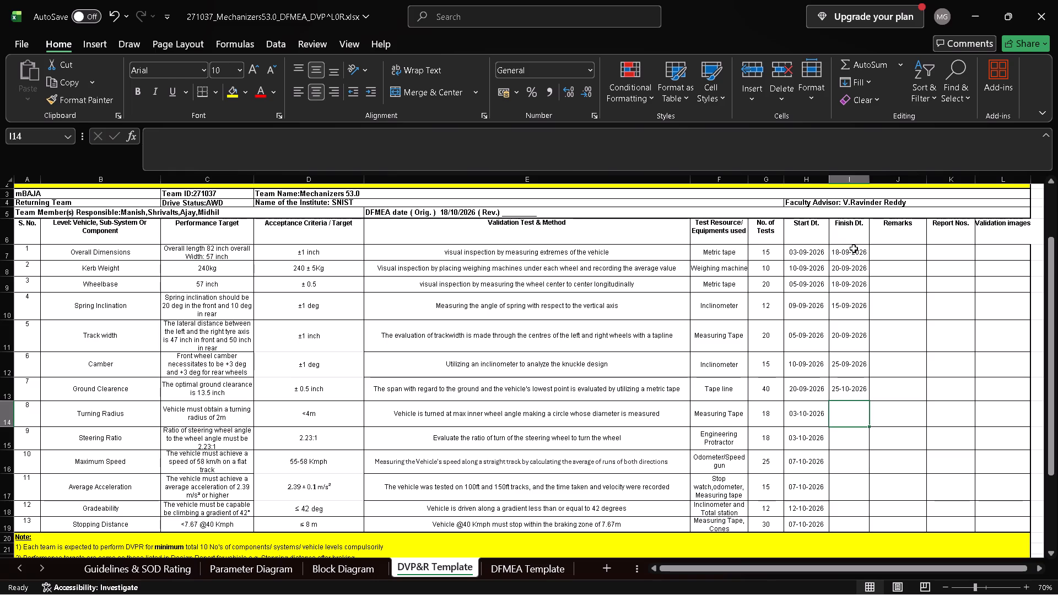
pyautogui.write('18')
pyautogui.write('/10/')
pyautogui.write('26')
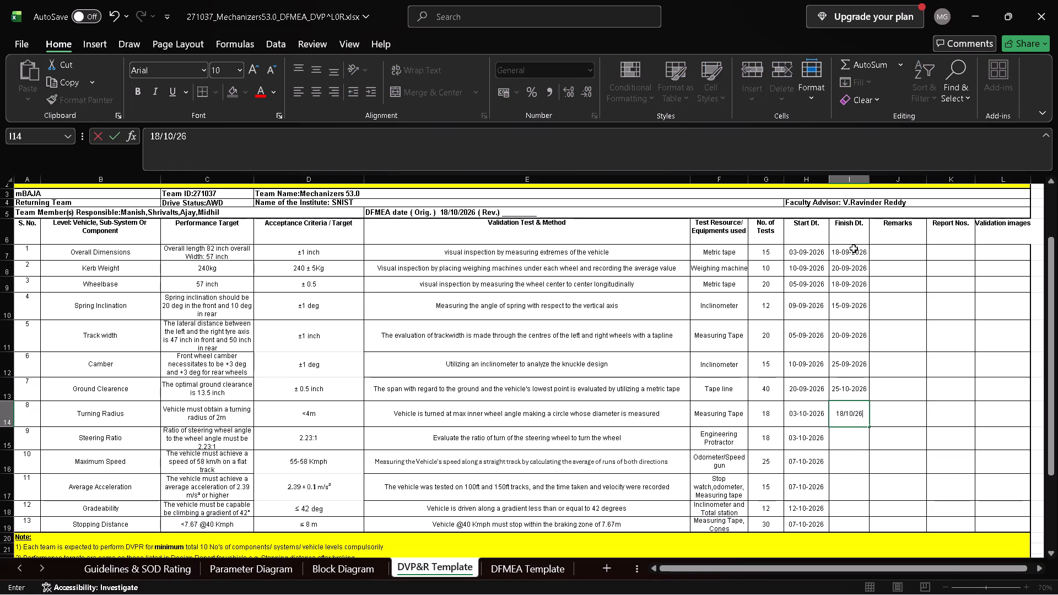
pyautogui.press('Return')
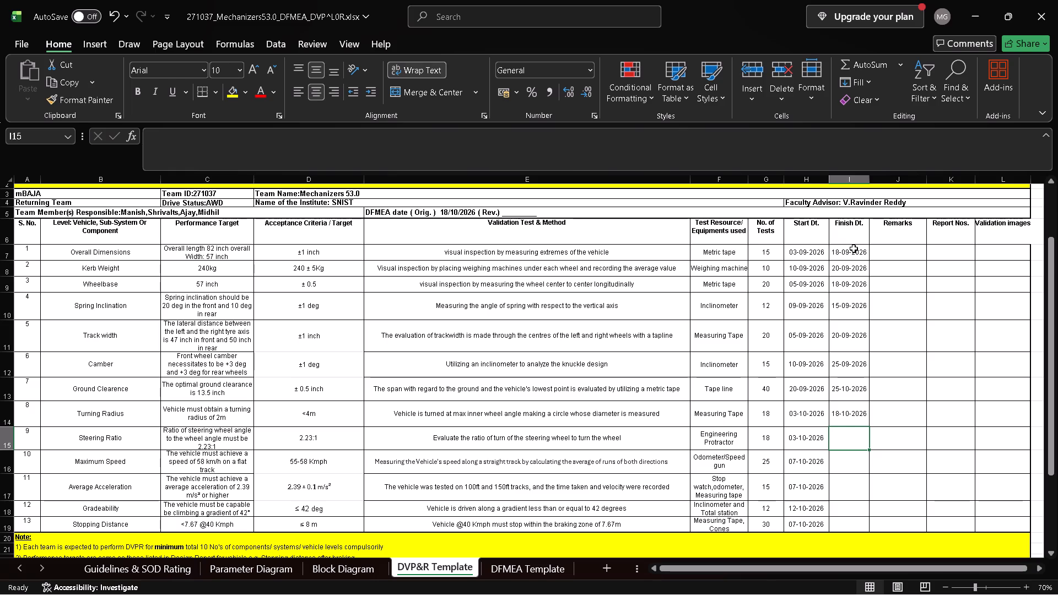
# Enter the finish date for Steering Ratio and correct it to 18-10-2026.
pyautogui.write('25/10')
pyautogui.write('/26')
pyautogui.press('Return')
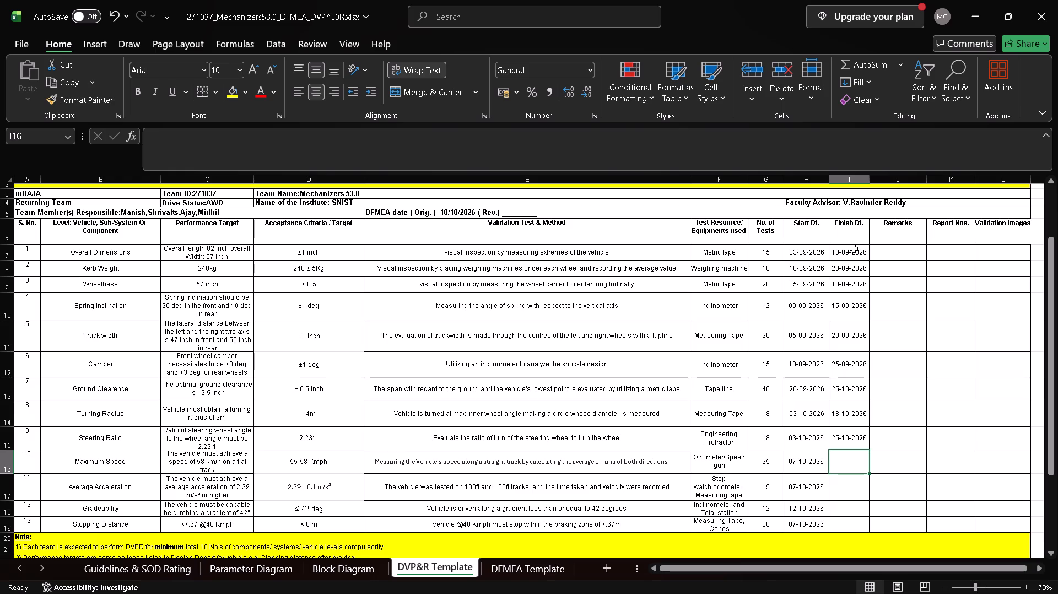
pyautogui.doubleClick(841, 438)
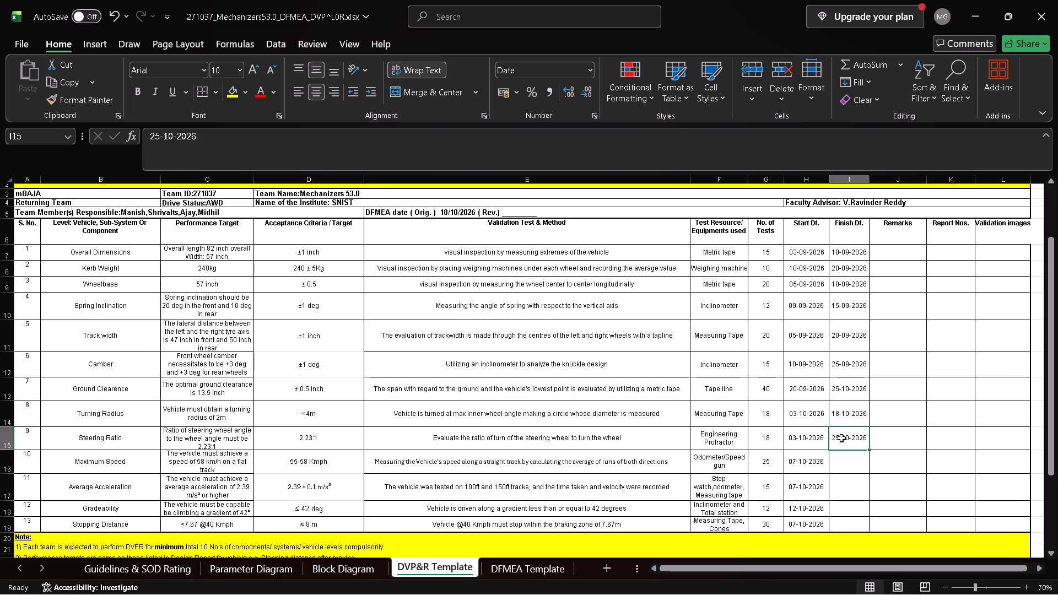
pyautogui.click(840, 438)
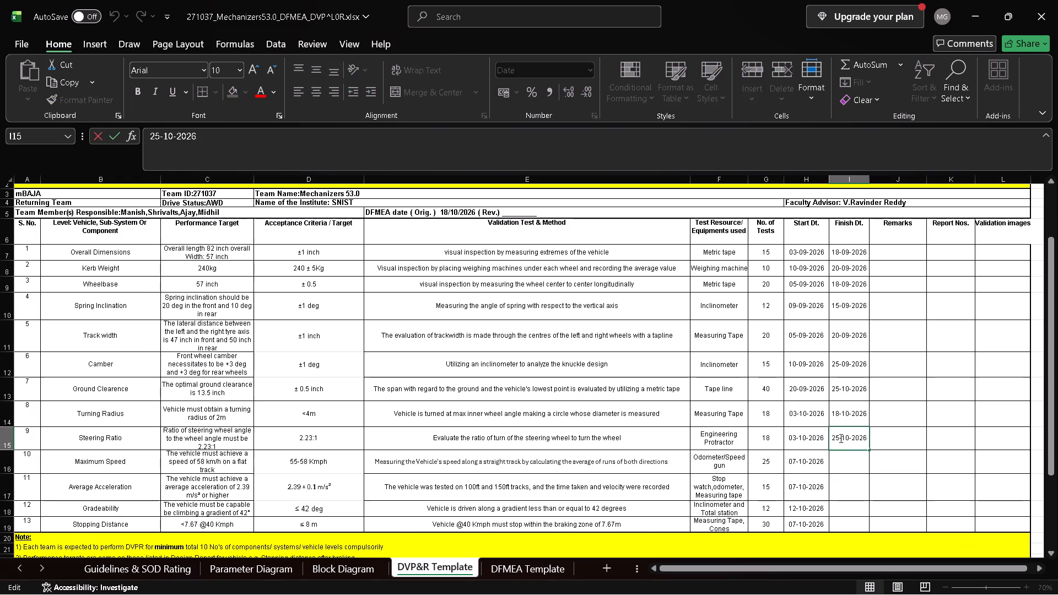
pyautogui.press('BackSpace')
pyautogui.press('BackSpace')
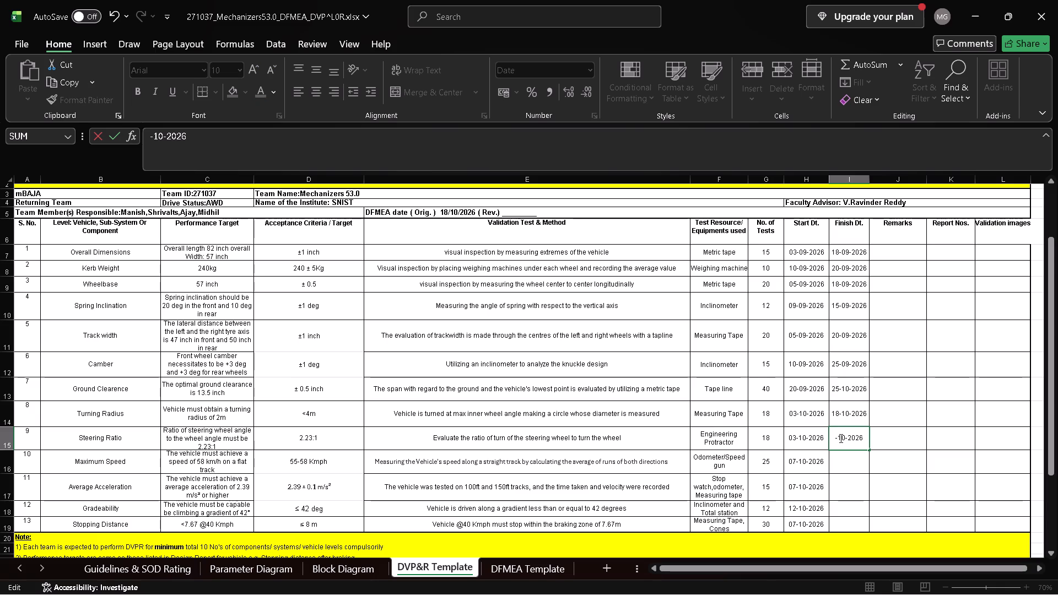
pyautogui.write('18')
pyautogui.press('Return')
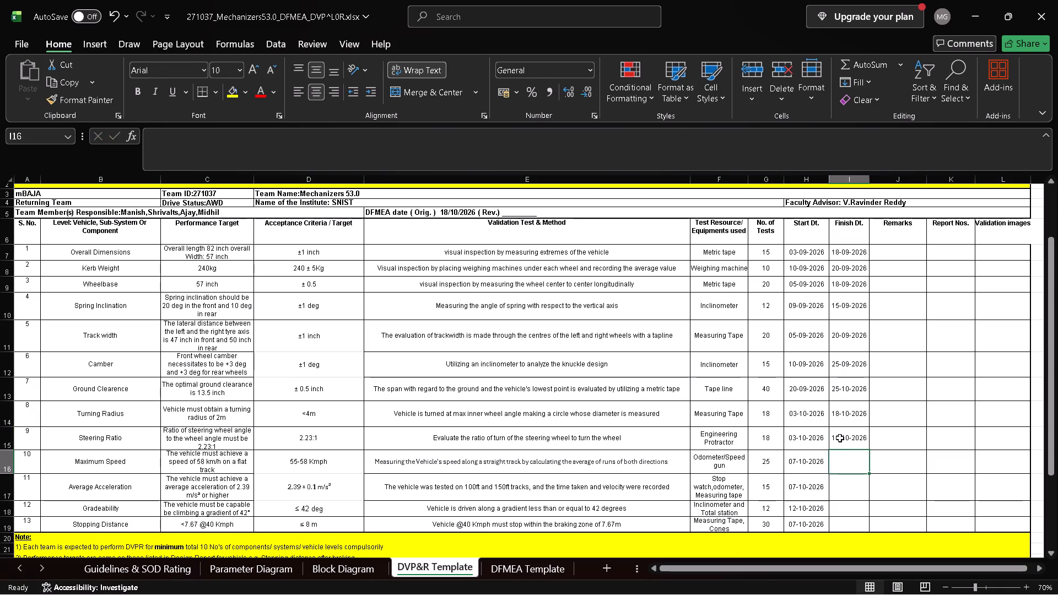
# Enter the finish dates as 25/10/26 for Maximum Speed and 20/10/26 for Average Acceleration.
pyautogui.write('25')
pyautogui.write('/10/26')
pyautogui.press('Return')
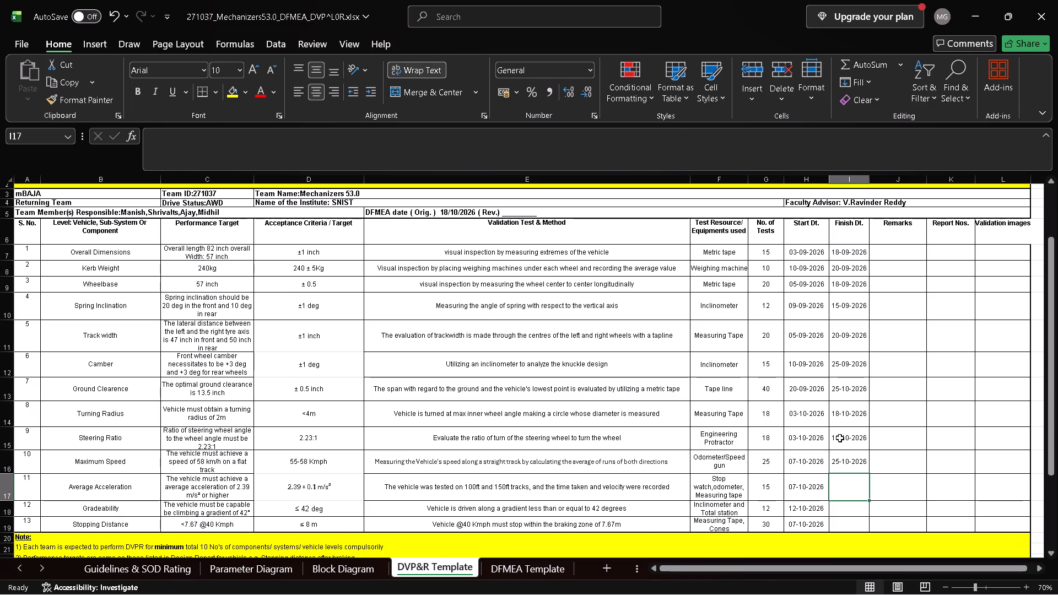
pyautogui.write('20')
pyautogui.write('/10/26')
pyautogui.press('Return')
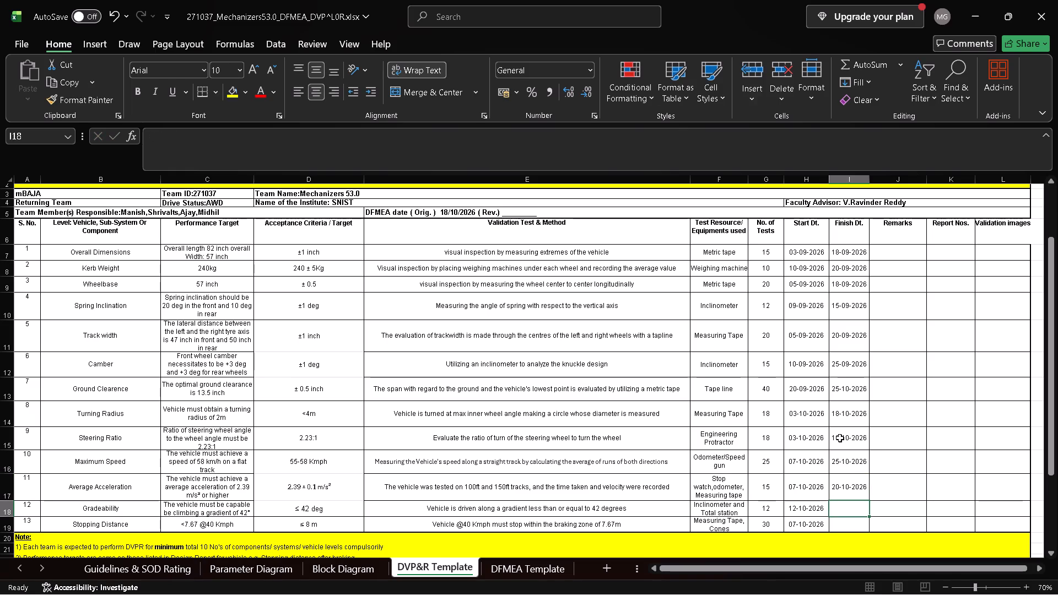
# Enter the finish date 22/10/26 for Gradeability.
pyautogui.write('22')
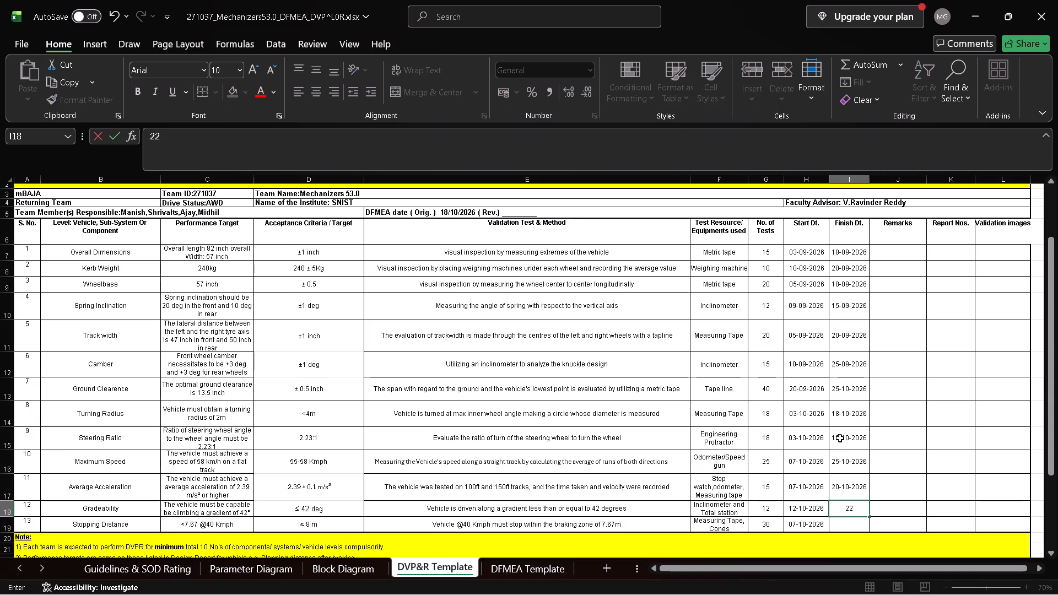
pyautogui.write('/10/26')
pyautogui.press('Return')
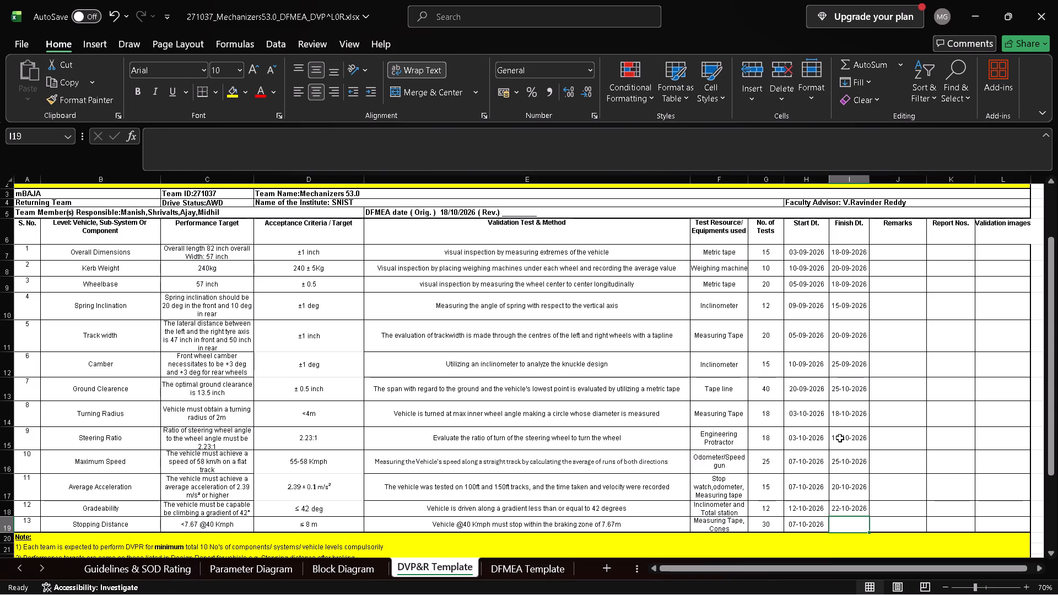
# Save the workbook.
pyautogui.hotkey('ctrl', 's')
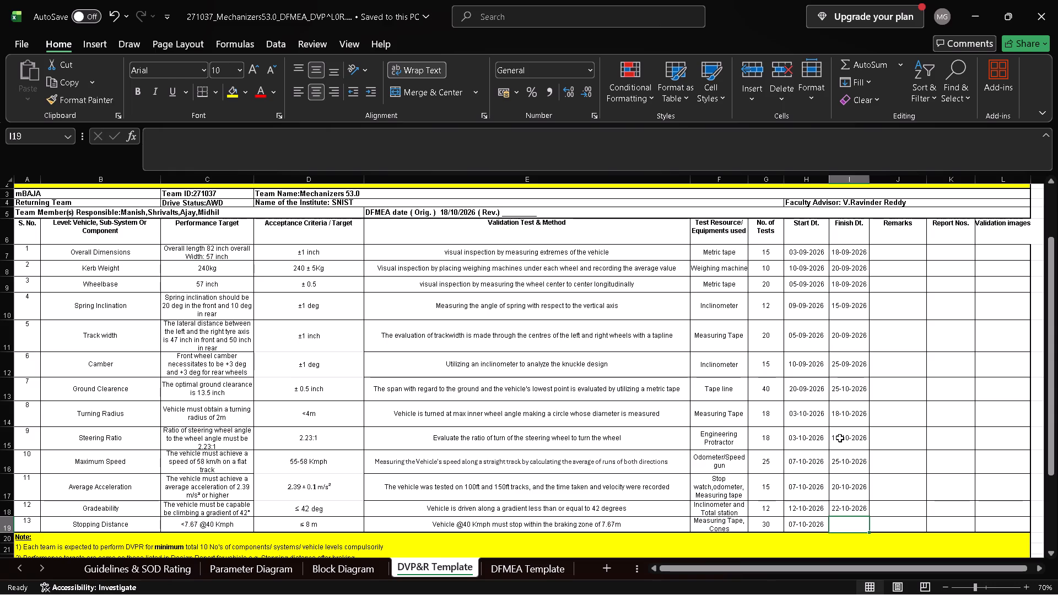
pyautogui.hotkey('ctrl', 's')
pyautogui.hotkey('ctrl', 's')
pyautogui.hotkey('ctrl', 's')
pyautogui.hotkey('ctrl', 's')
pyautogui.hotkey('ctrl', 's')
pyautogui.hotkey('ctrl', 's')
pyautogui.hotkey('ctrl', 's')
pyautogui.hotkey('ctrl', 's')
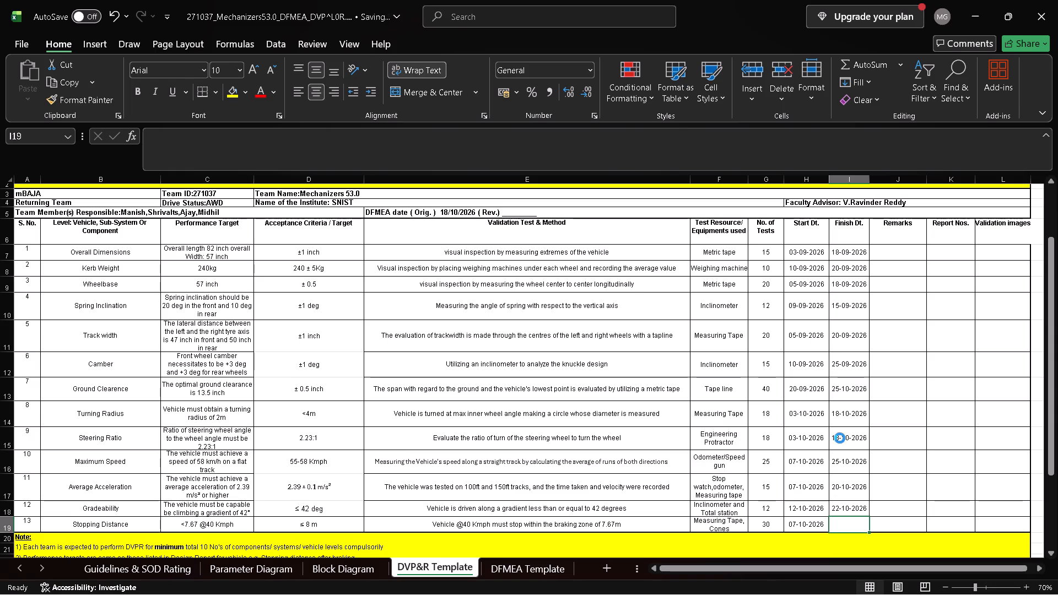
pyautogui.hotkey('ctrl', 's')
pyautogui.hotkey('ctrl', 's')
pyautogui.hotkey('ctrl', 's')
pyautogui.hotkey('ctrl', 's')
pyautogui.hotkey('ctrl', 's')
pyautogui.hotkey('ctrl', 's')
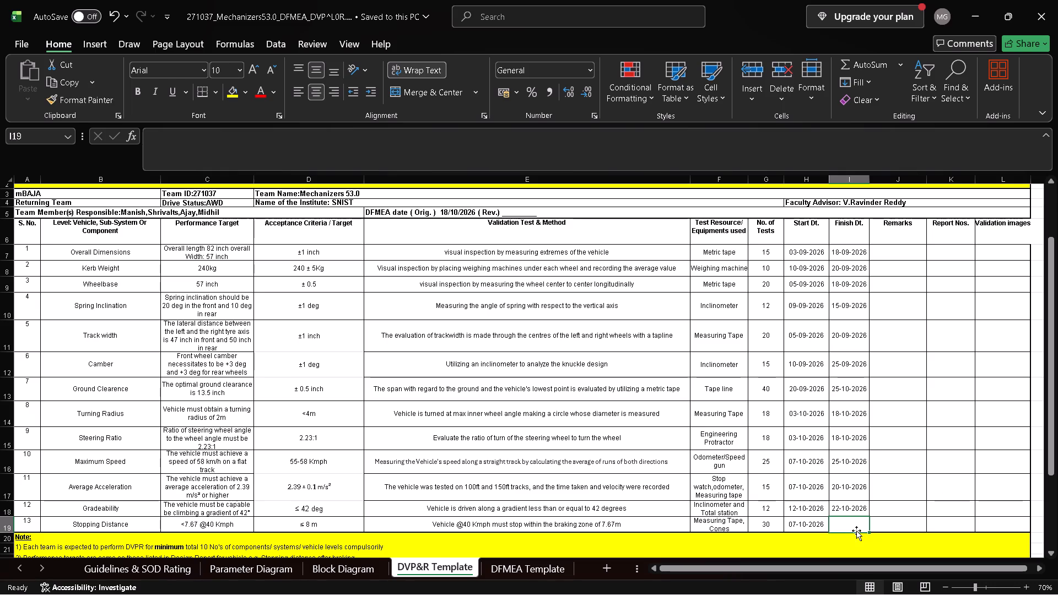
# Enter the finish date 28/10/26 for Stopping Distance in the DVP&R table.
pyautogui.write('25')
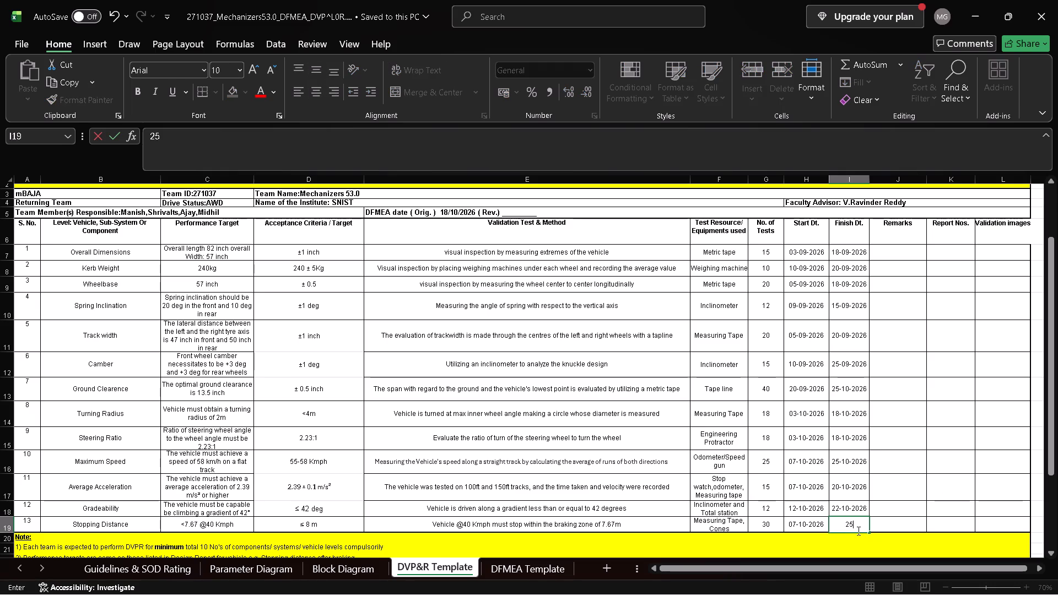
pyautogui.write('/10/')
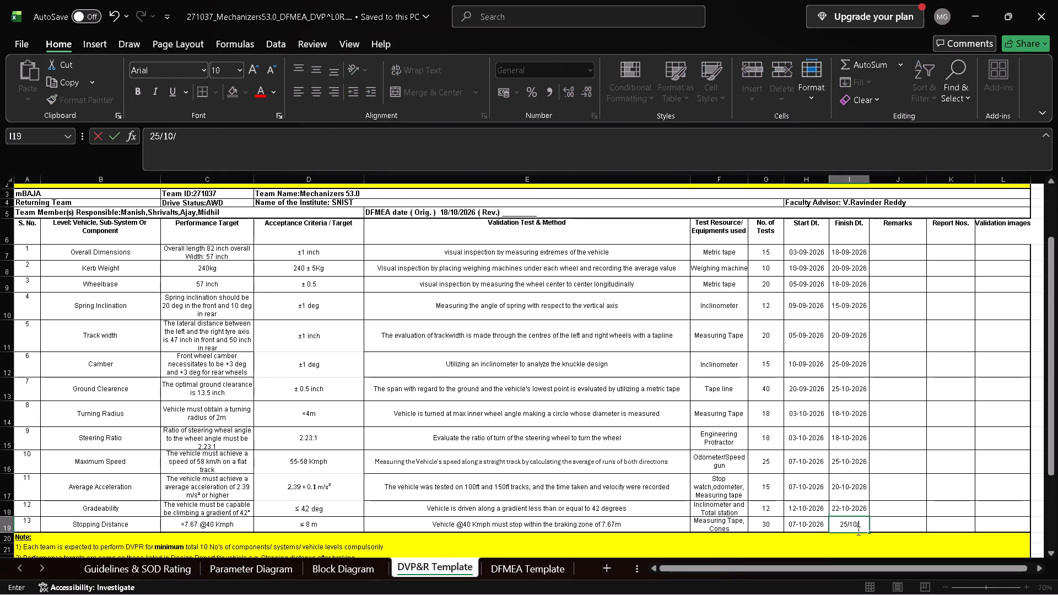
pyautogui.press('BackSpace')
pyautogui.press('BackSpace')
pyautogui.press('BackSpace')
pyautogui.press('BackSpace')
pyautogui.press('BackSpace')
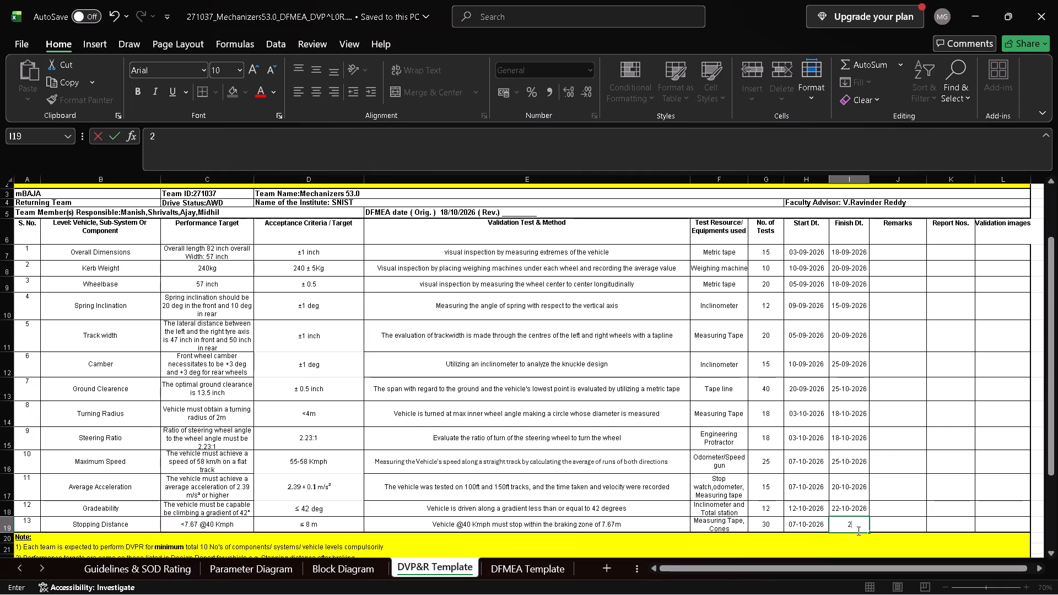
pyautogui.press('8')
pyautogui.write('/10/2')
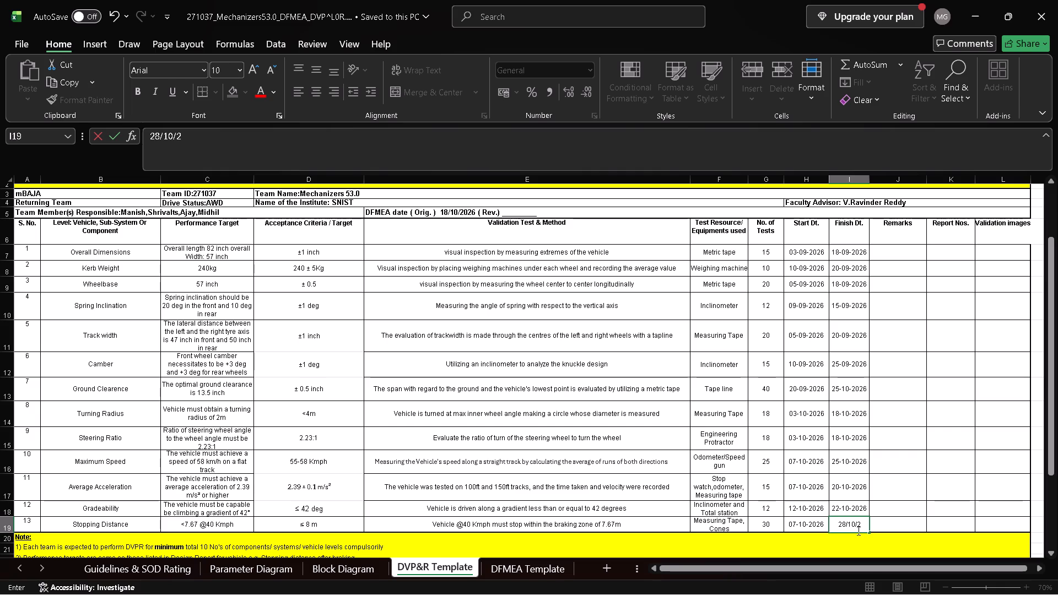
pyautogui.press('6')
pyautogui.press('Return')
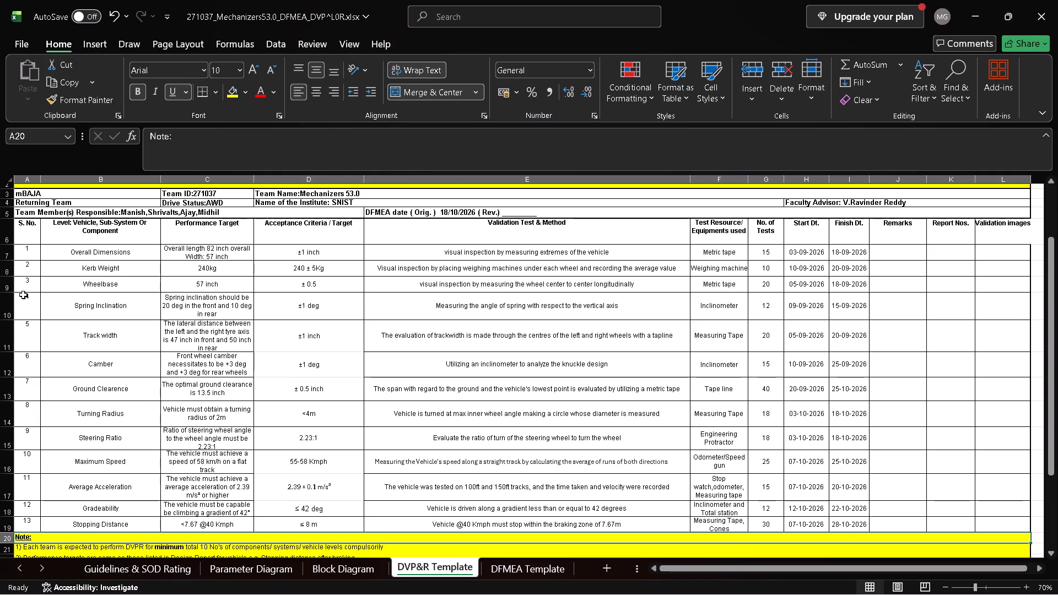
# Save the workbook with the completed DVP&R finish dates.
pyautogui.hotkey('ctrl', 's')
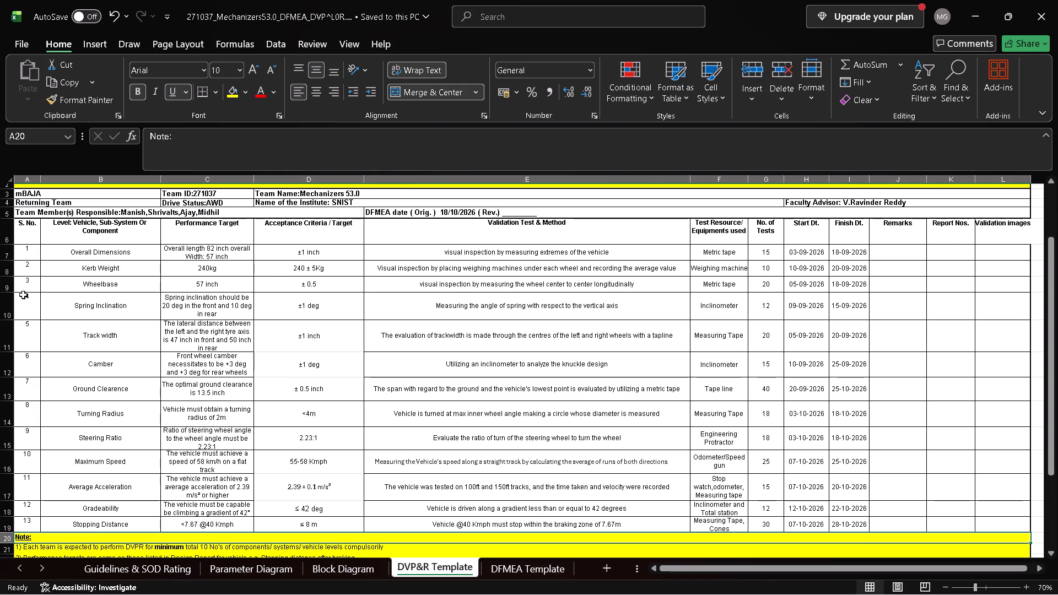
# Check the DFMEA Template sheet and the end of the DVP&R Template sheet, and save the workbook again.
pyautogui.click(511, 565)
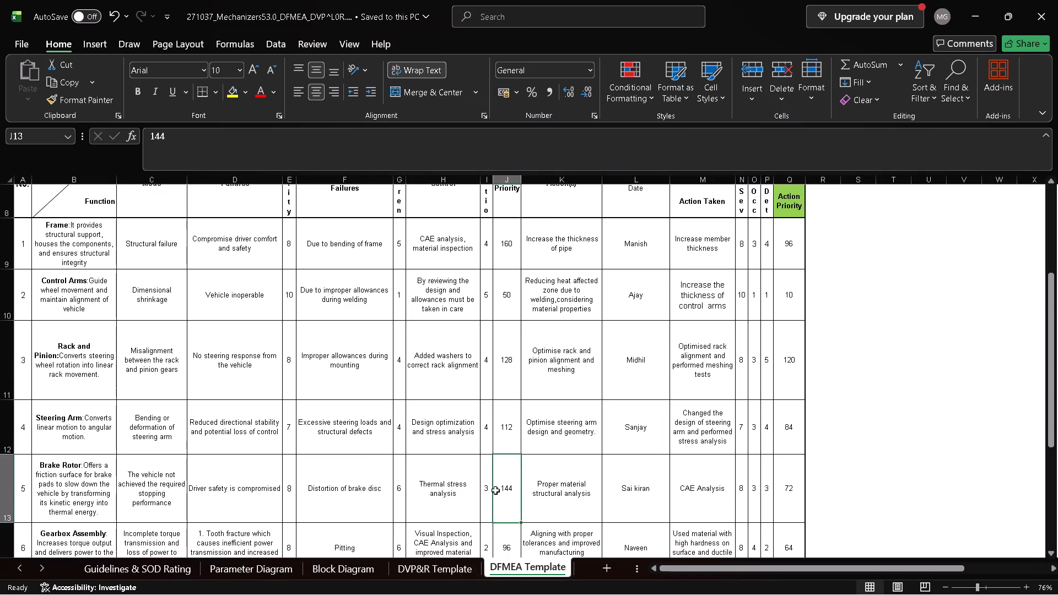
pyautogui.click(425, 571)
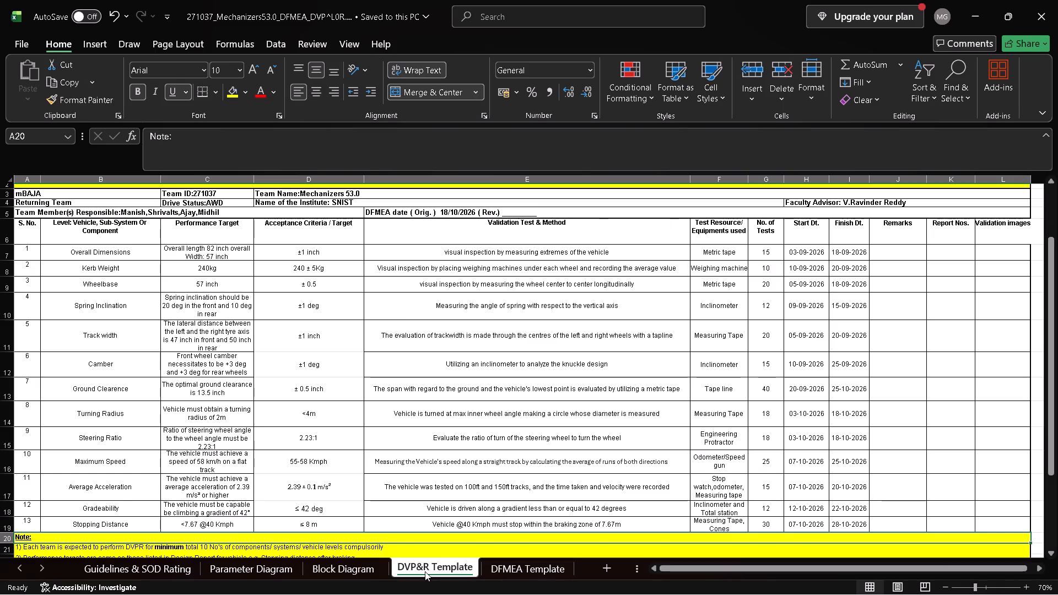
pyautogui.scroll(-4, 637, 382)
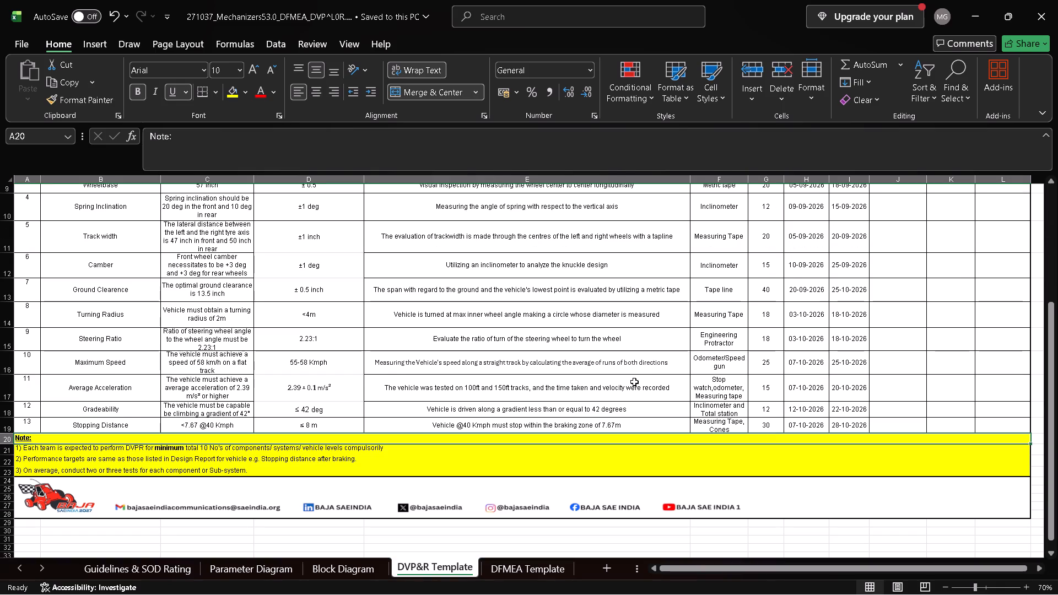
pyautogui.hotkey('ctrl', 's')
pyautogui.hotkey('ctrl', 's')
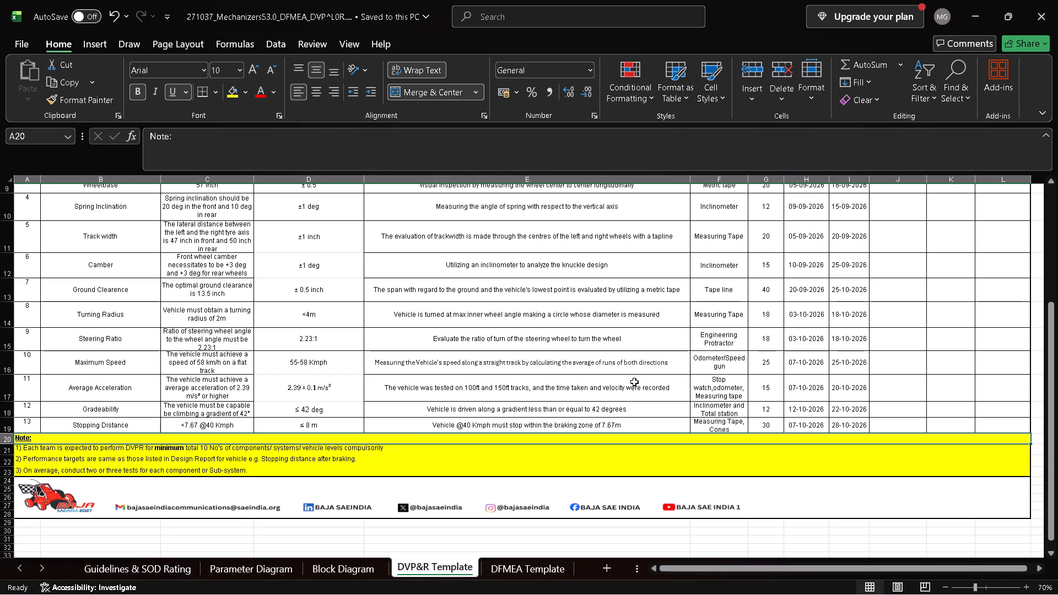
pyautogui.hotkey('ctrl', 's')
pyautogui.hotkey('ctrl', 's')
pyautogui.hotkey('ctrl', 's')
pyautogui.hotkey('ctrl', 's')
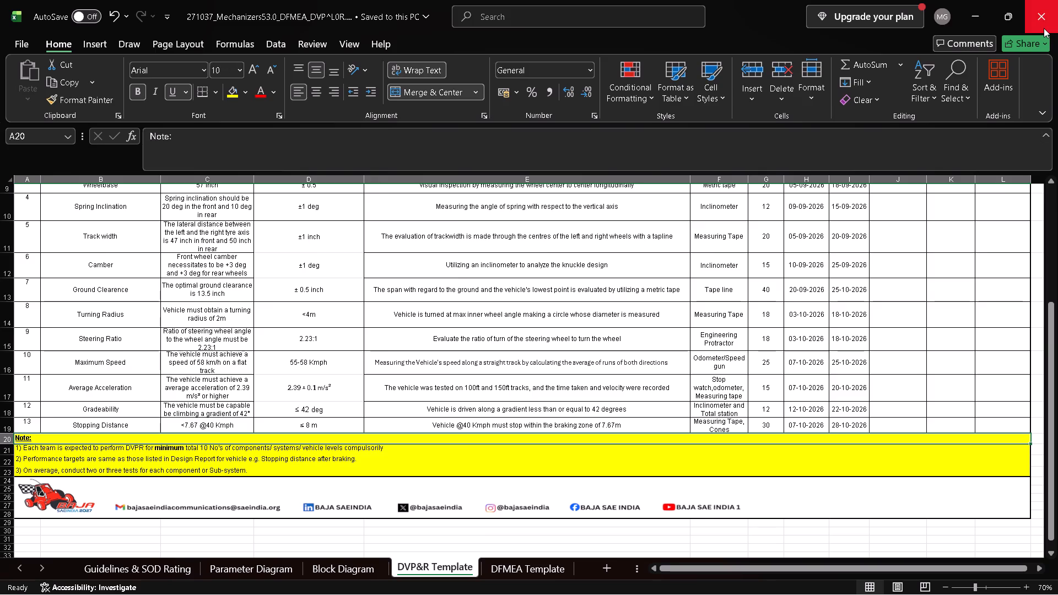
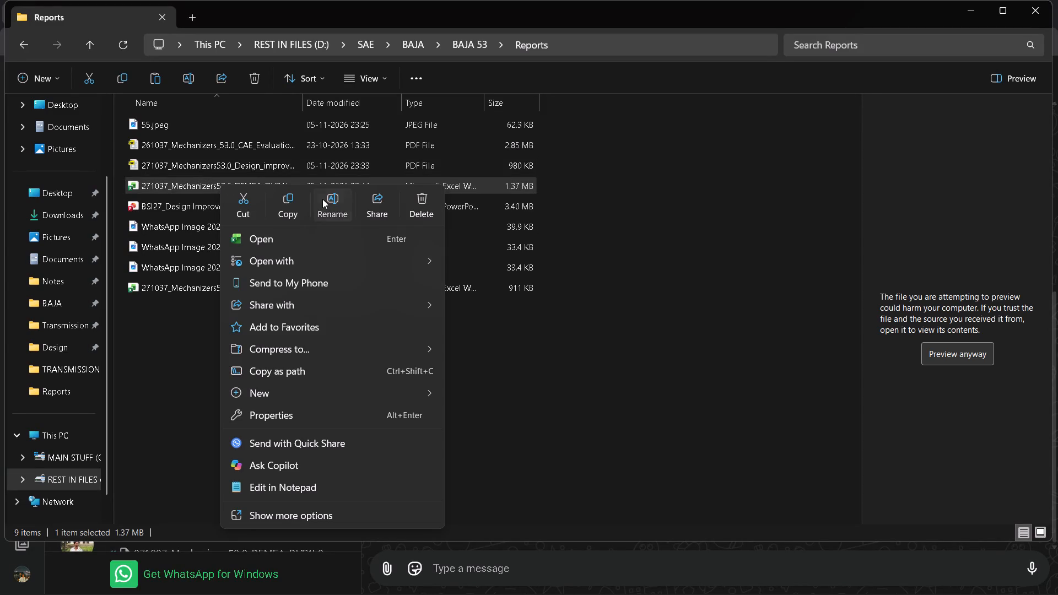
# Correct the end of the DFMEA workbook's file name so it reads 271037_Mechanizers53.0_DFMEA_DVP&R.xlsx.
pyautogui.click(300, 188)
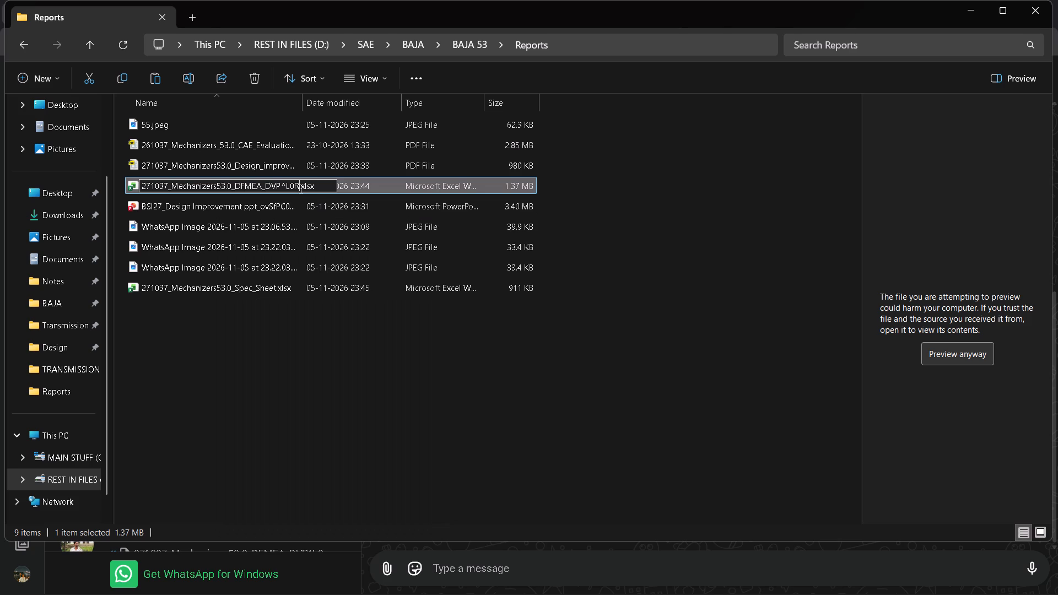
pyautogui.press('BackSpace')
pyautogui.press('BackSpace')
pyautogui.press('BackSpace')
pyautogui.press('BackSpace')
pyautogui.write('&R')
pyautogui.press('Return')
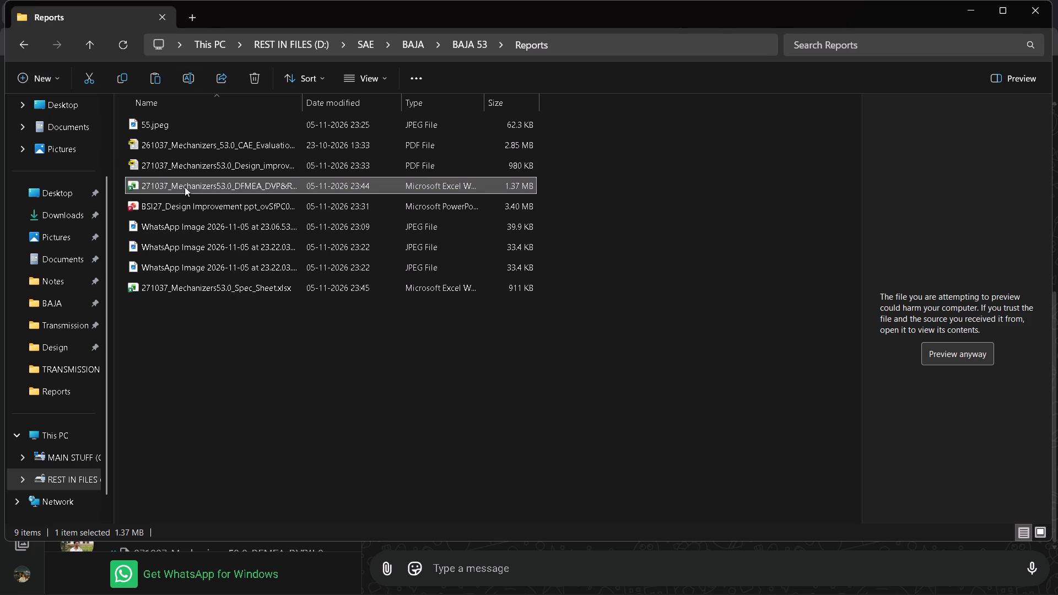
# Open the 271037_Mechanizers53.0 Design Improvement PDF and review its slides from the title page through the powertrain comparison.
pyautogui.doubleClick(241, 164)
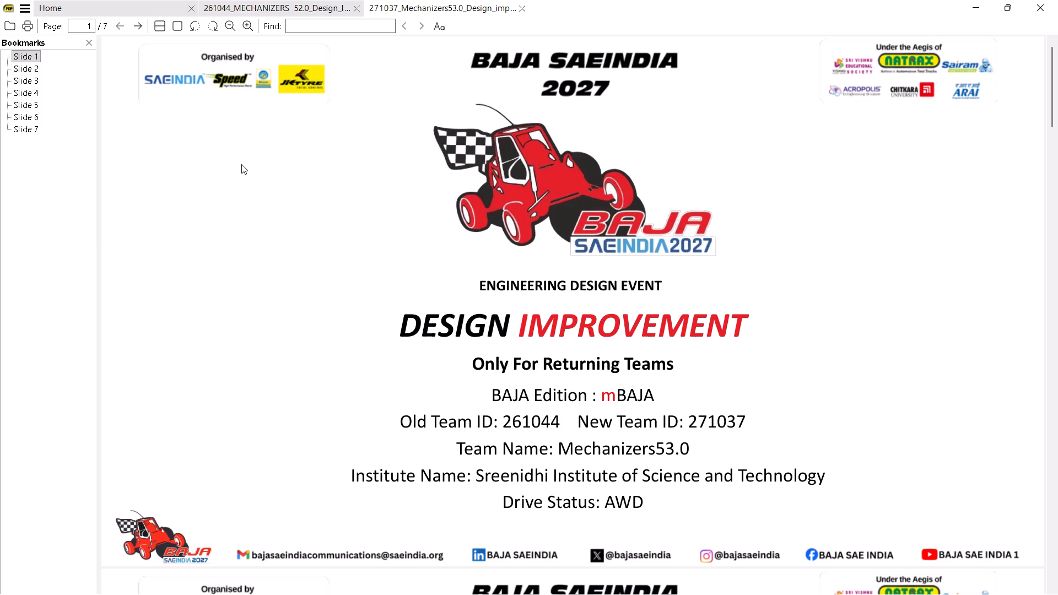
pyautogui.scroll(-20, 561, 258)
pyautogui.scroll(-2, 561, 258)
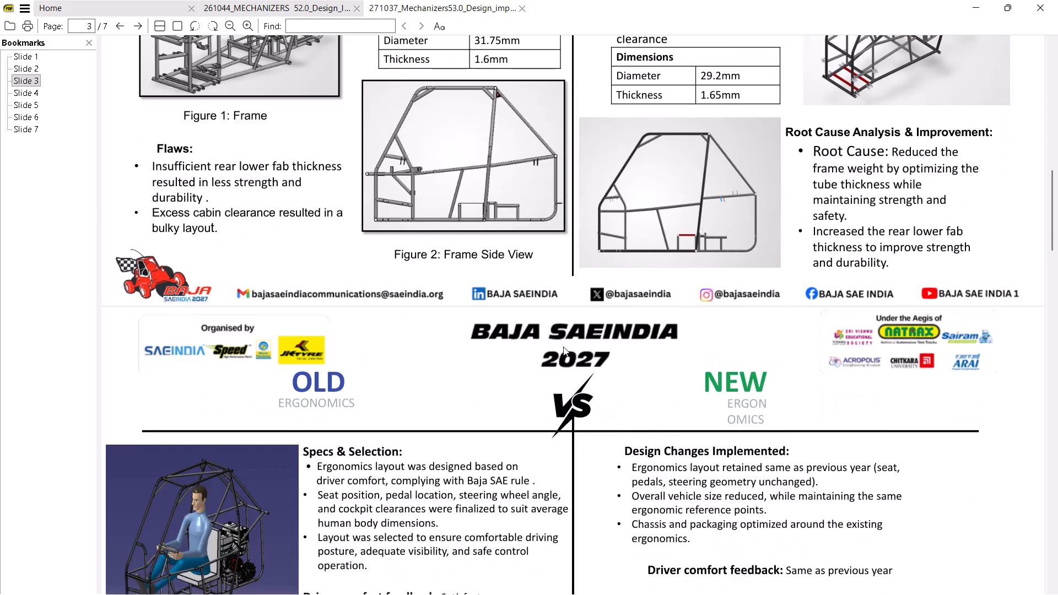
pyautogui.scroll(-20, 563, 347)
pyautogui.scroll(-11, 563, 347)
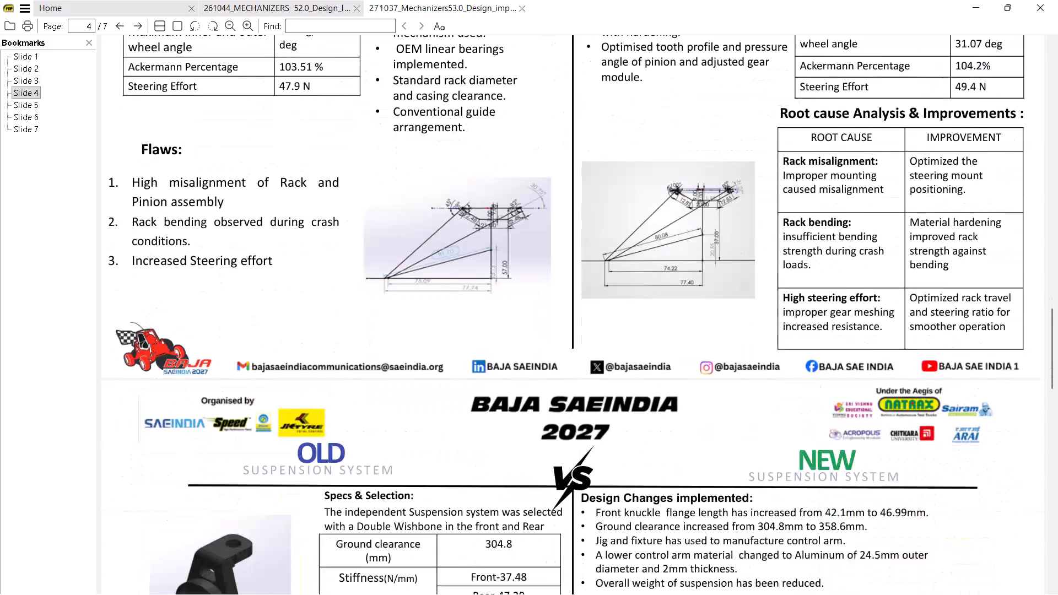
pyautogui.scroll(-20, 662, 484)
pyautogui.scroll(-11, 662, 484)
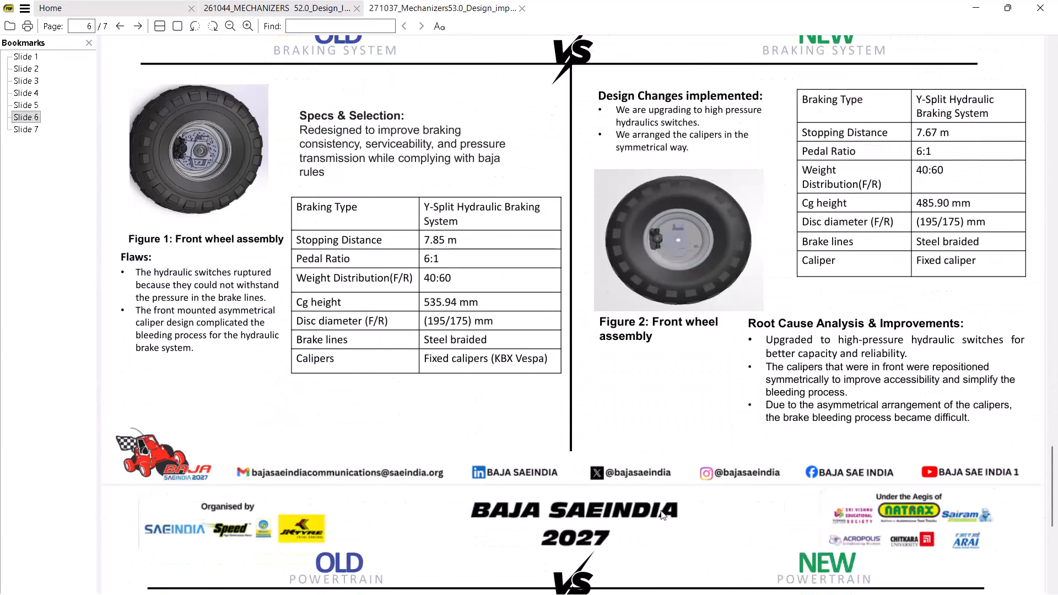
pyautogui.scroll(-20, 661, 510)
pyautogui.scroll(-5, 661, 510)
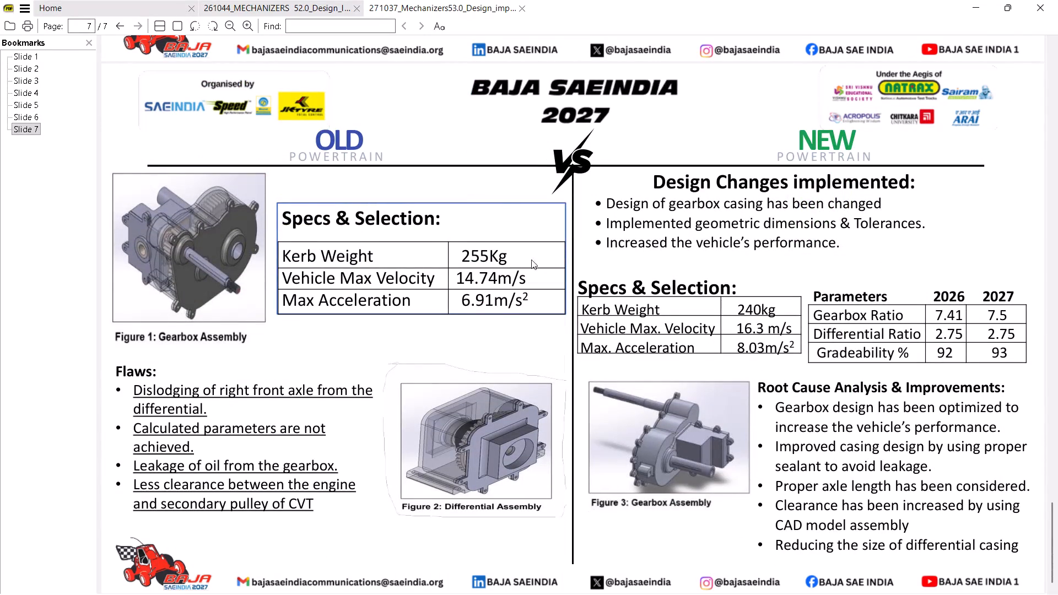
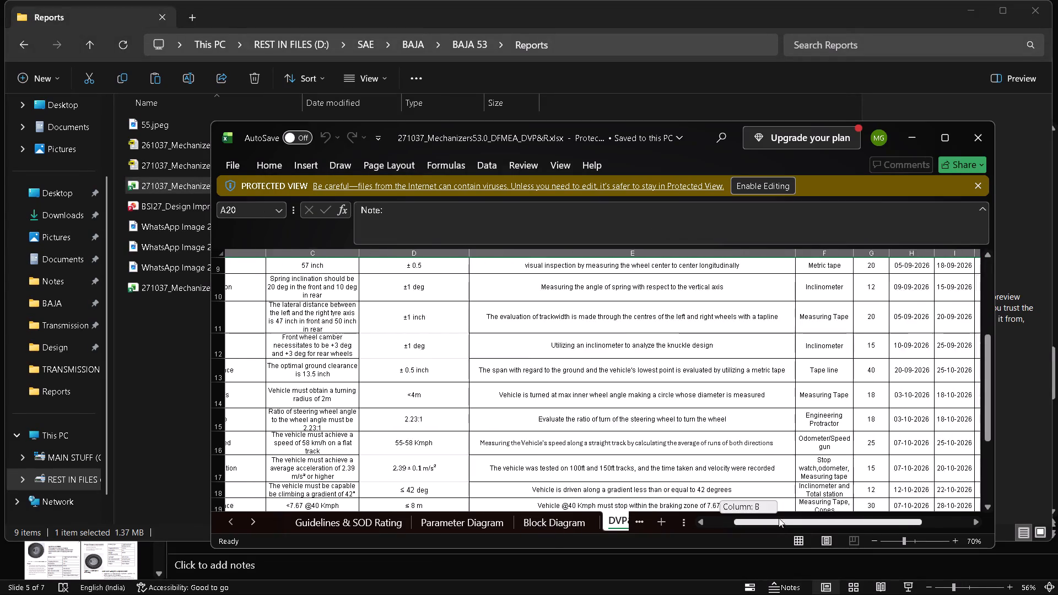
# Check the remaining columns of the DVP sheet's test table, including the date columns, and close the DFMEA_DVP&R workbook.
pyautogui.moveTo(779, 518); pyautogui.dragTo(807, 518)
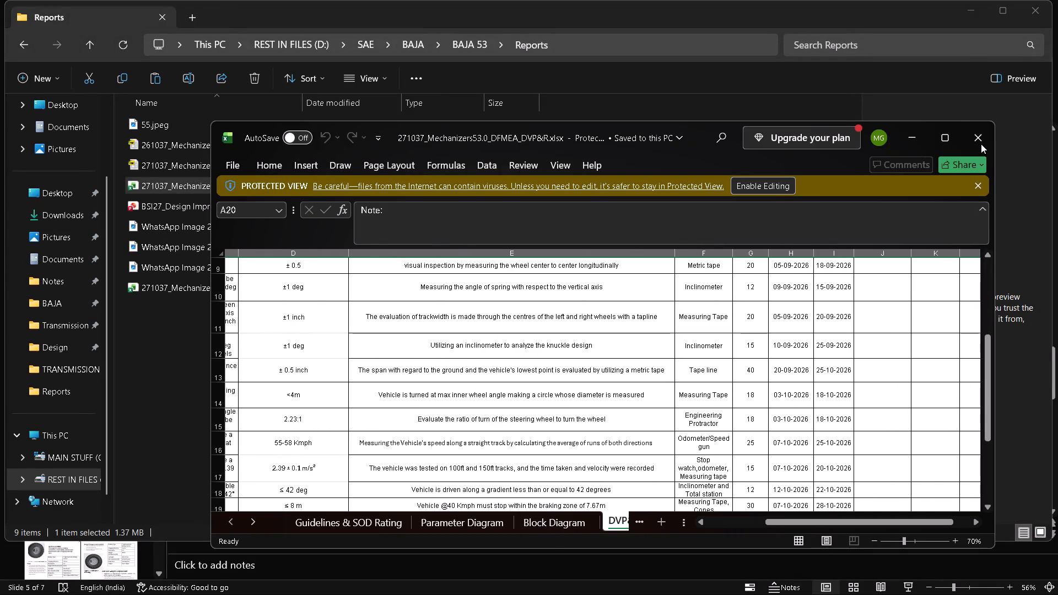
pyautogui.click(981, 144)
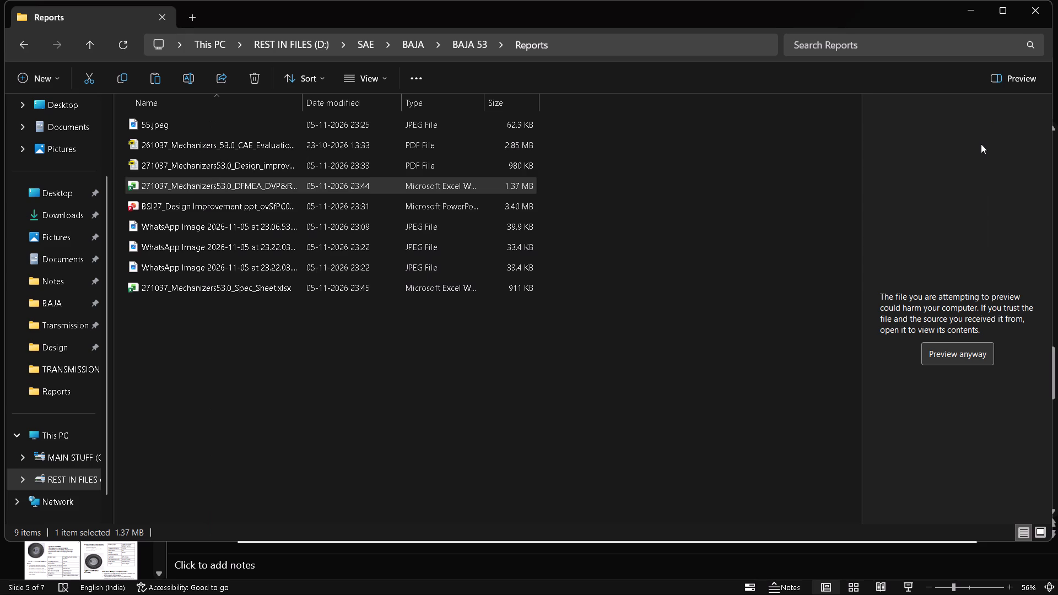